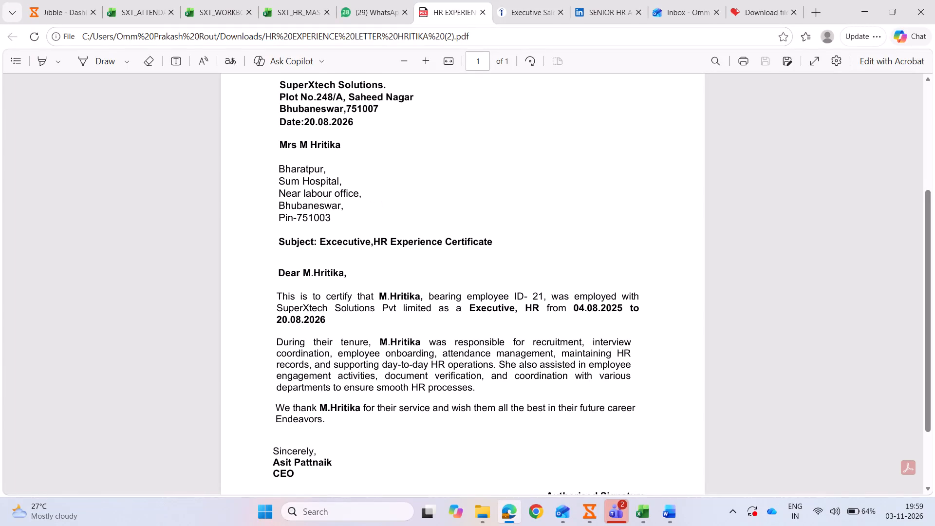
Review the HR experience certificate PDF and switch to the open Digital Marketing Executive experience letter in Word.
scroll(366, 204, "up", 4)
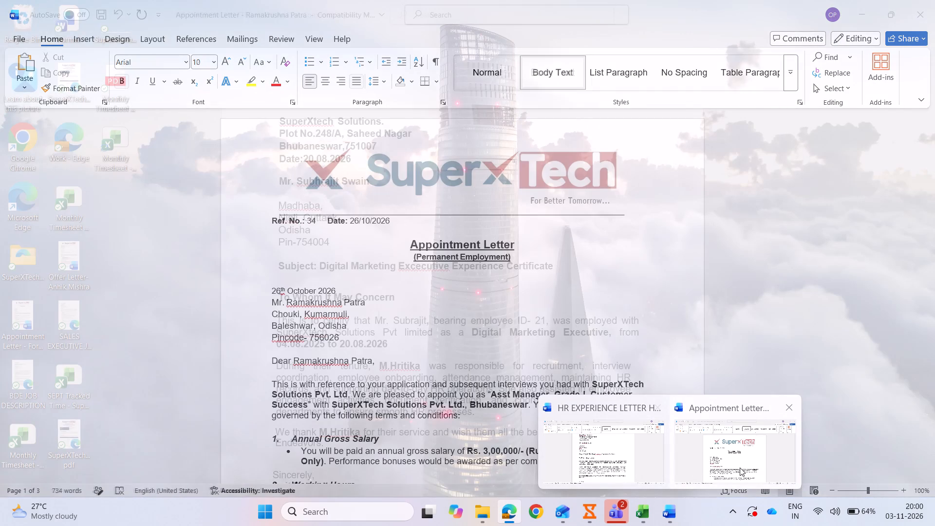
left_click(643, 467)
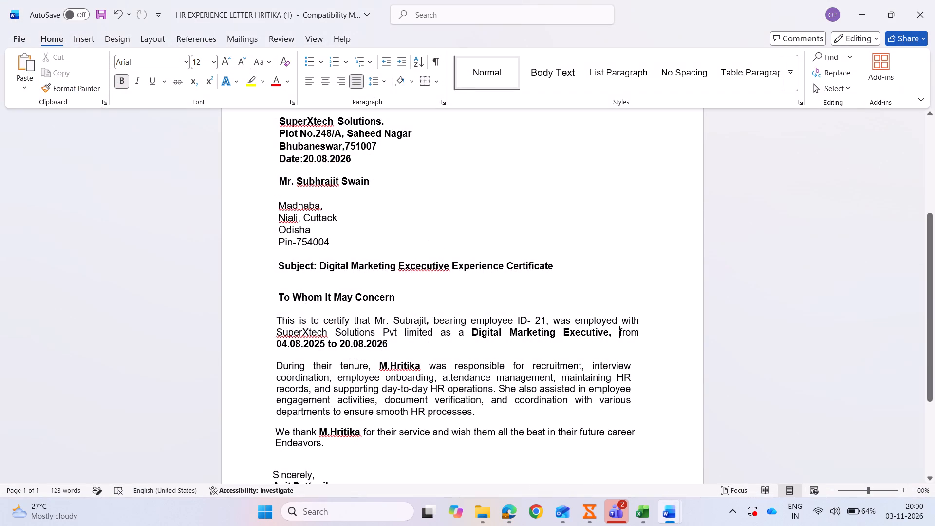
scroll(438, 313, "down", 1)
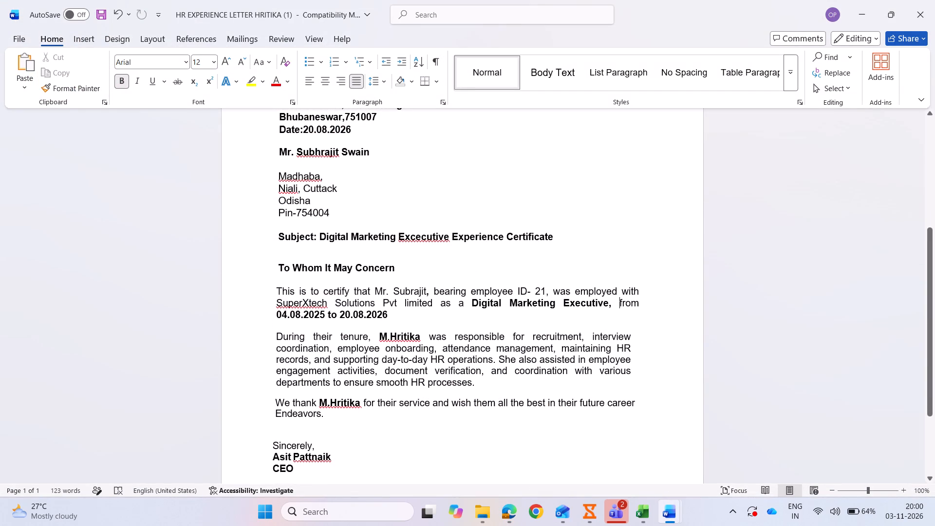
key("shift+exclam")
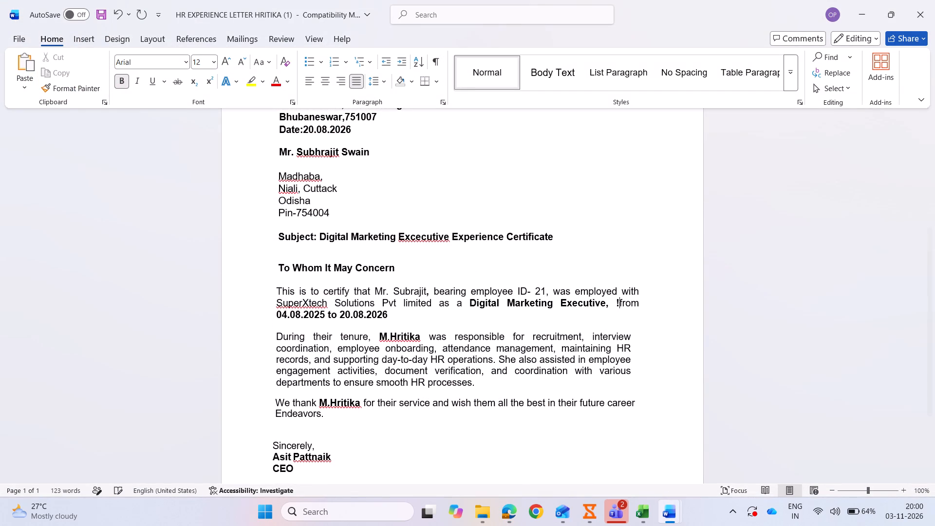
key("BackSpace")
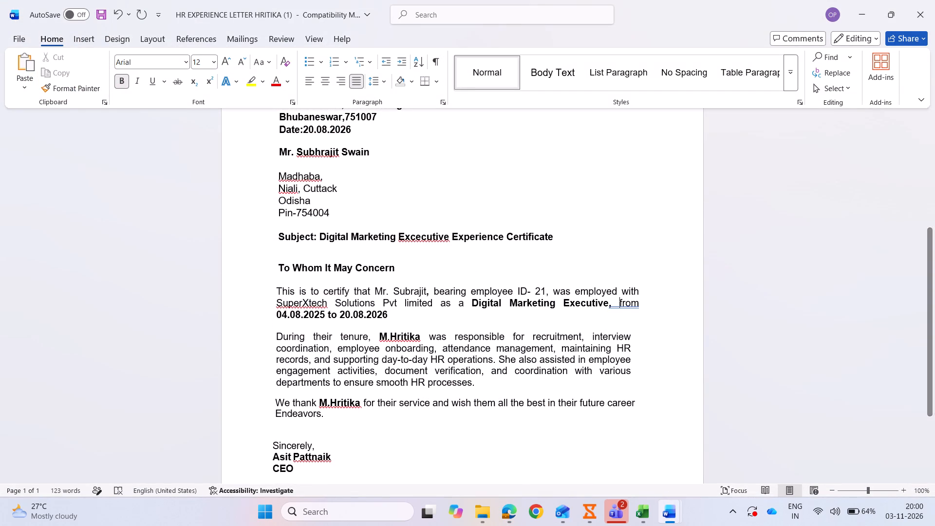
Replace the spacing before "from" in the employment sentence with a single space after "Digital Marketing Executive,".
key("BackSpace")
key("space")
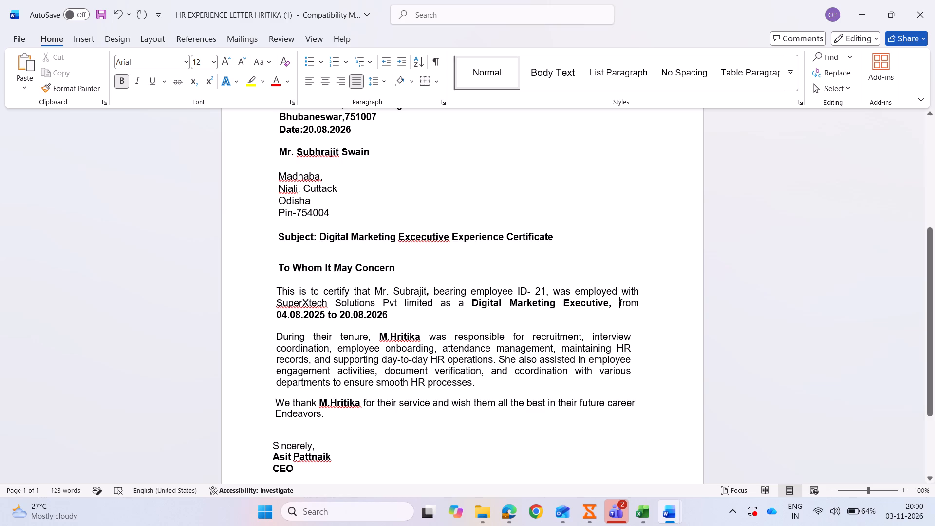
Add an exclamation mark at the end of the "To Whom It May Concern" salutation.
left_click(397, 271)
key("shift+exclam")
Add the employee's surname after the first name in the "This is to certify that" sentence, before the comma.
left_click(426, 292)
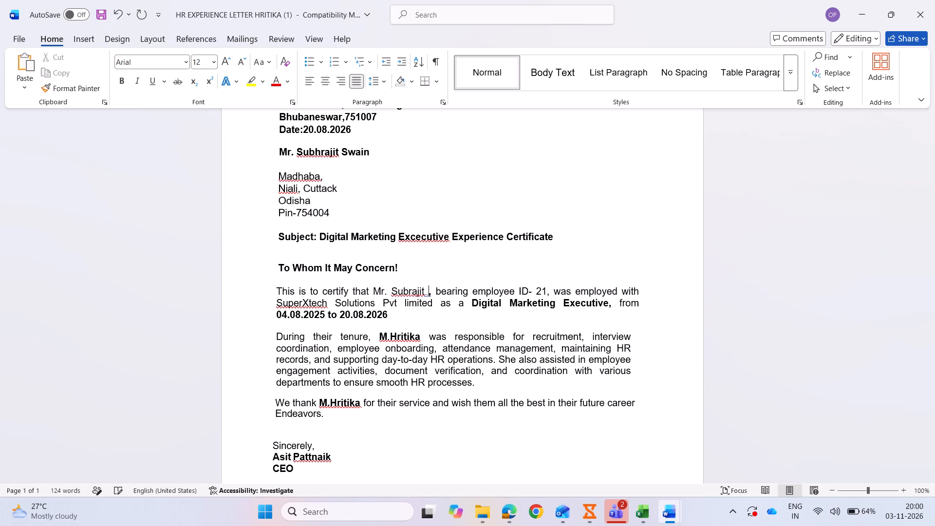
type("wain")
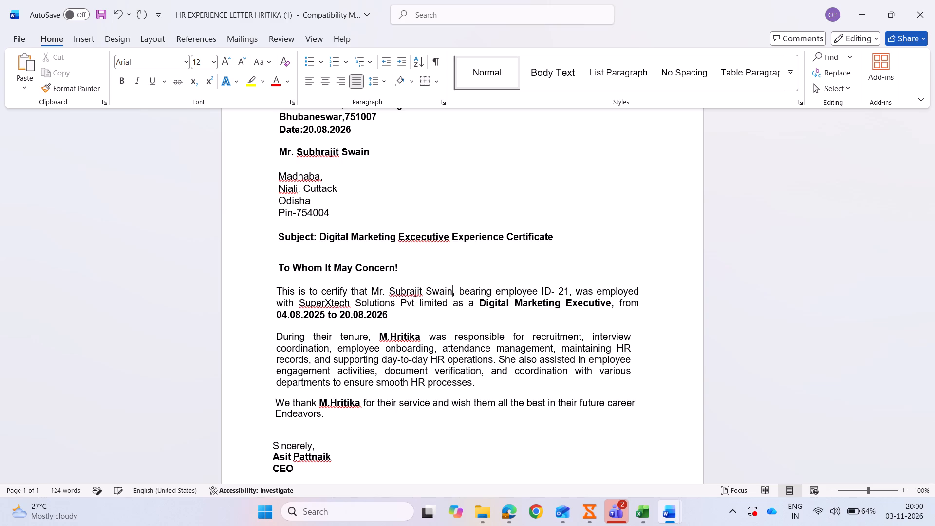
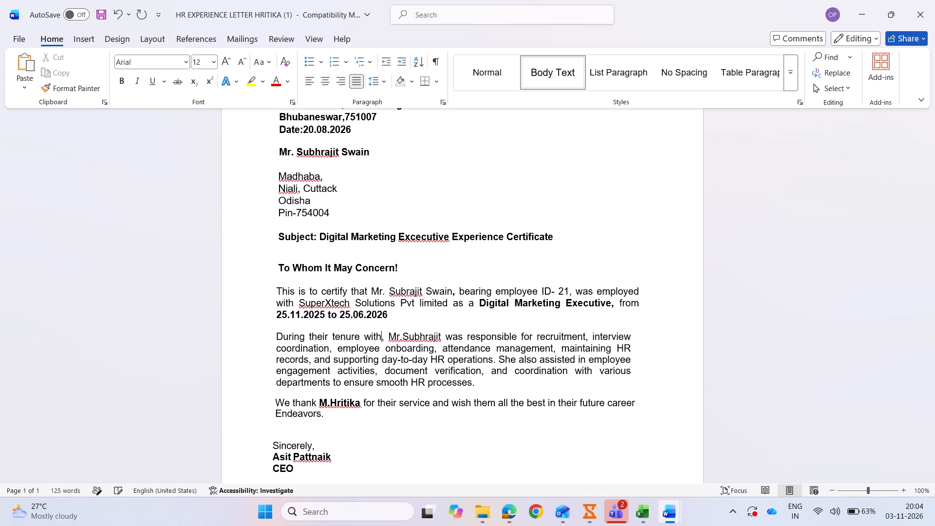
Complete the tenure paragraph's opening phrase by adding "the organization" after "During their tenure with".
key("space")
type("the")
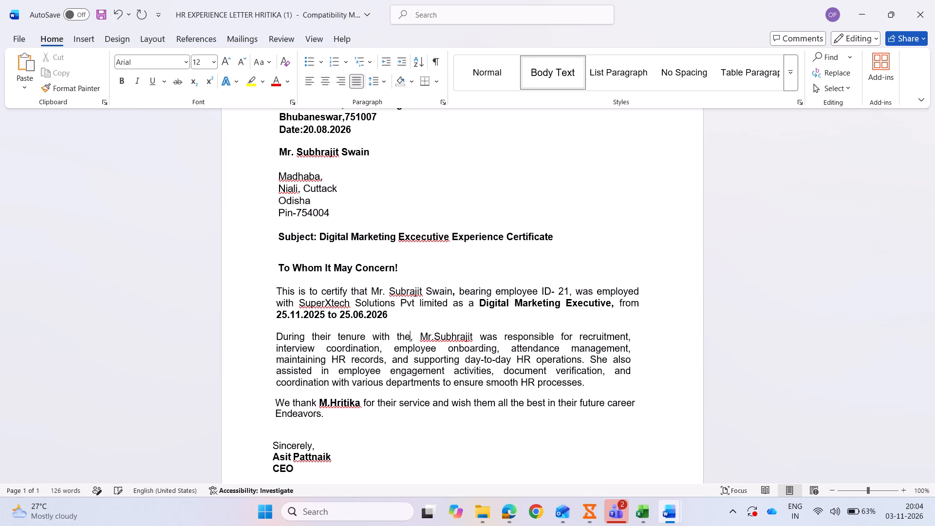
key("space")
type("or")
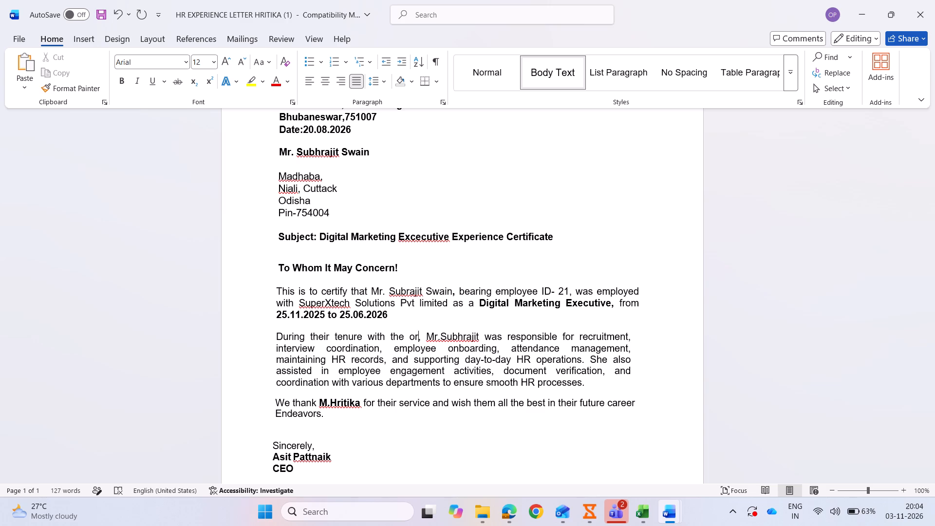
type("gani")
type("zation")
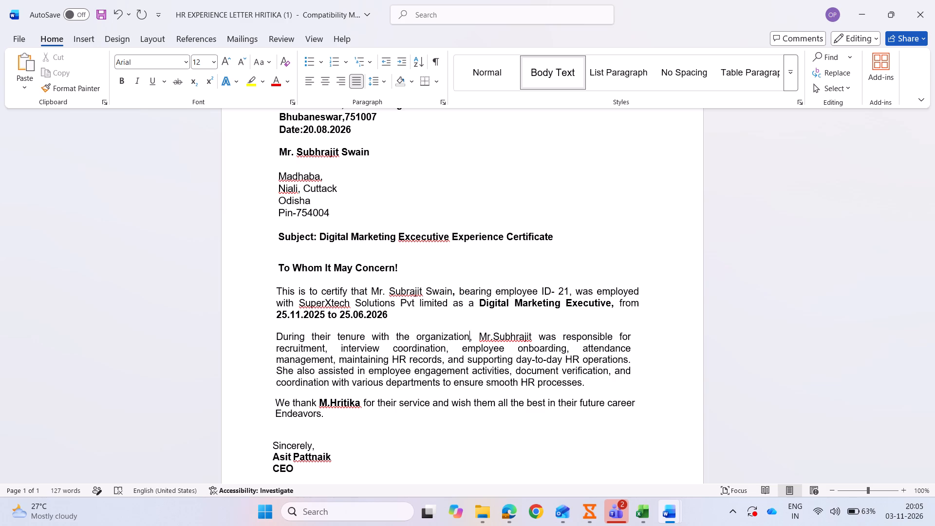
Insert wording beginning "demonstrated profession" after the employee's name in the tenure paragraph, before "was responsible".
left_click(536, 337)
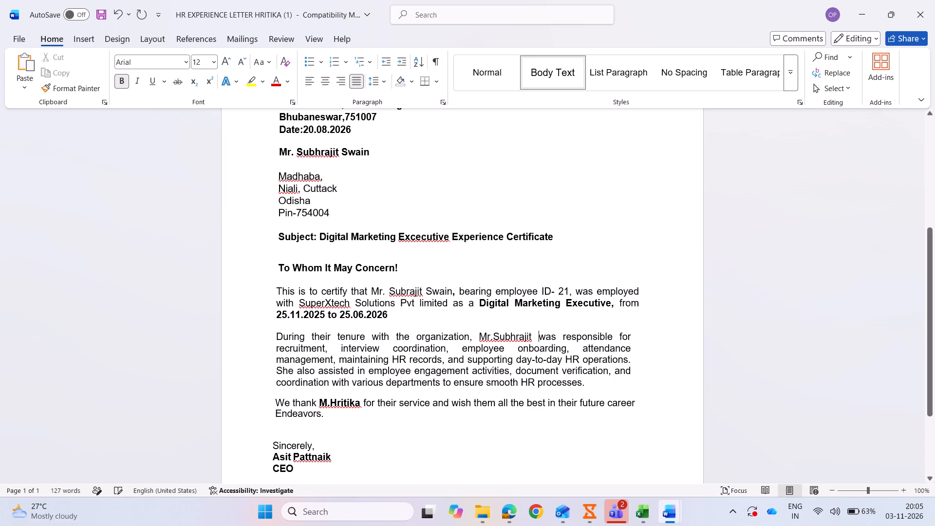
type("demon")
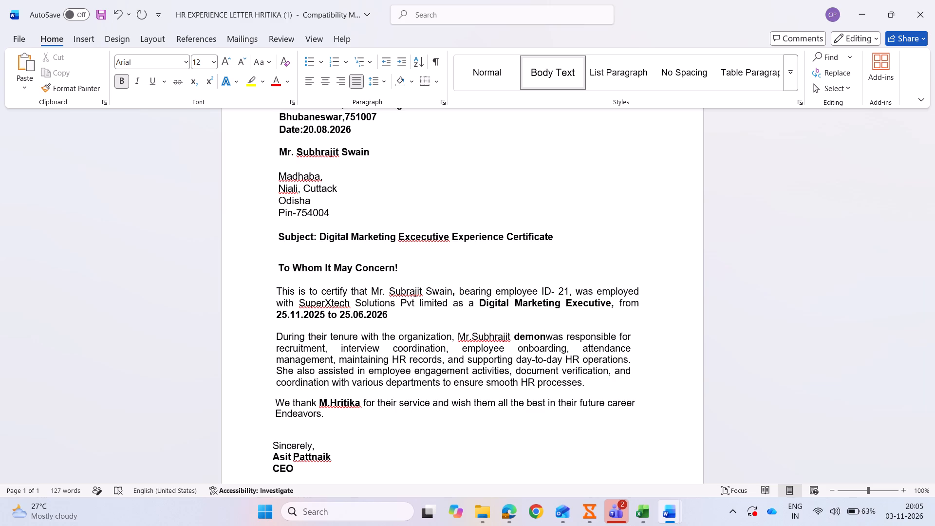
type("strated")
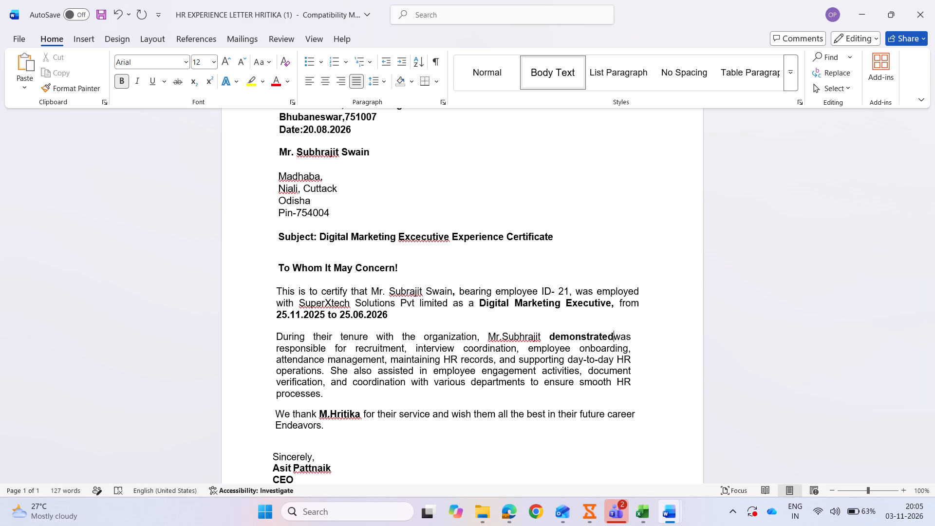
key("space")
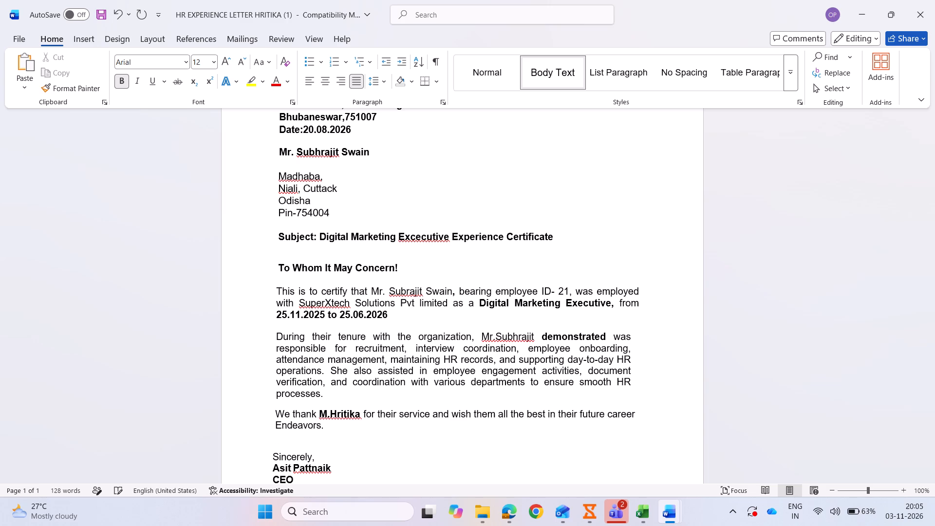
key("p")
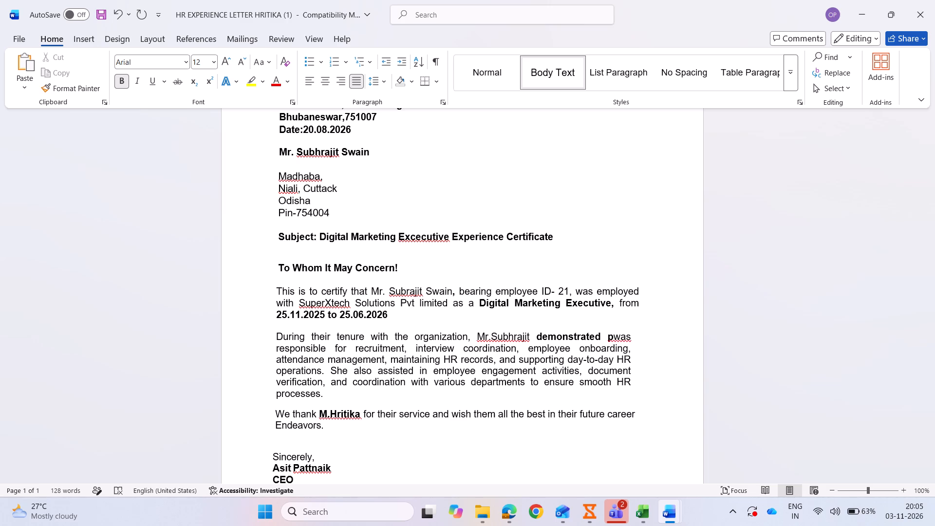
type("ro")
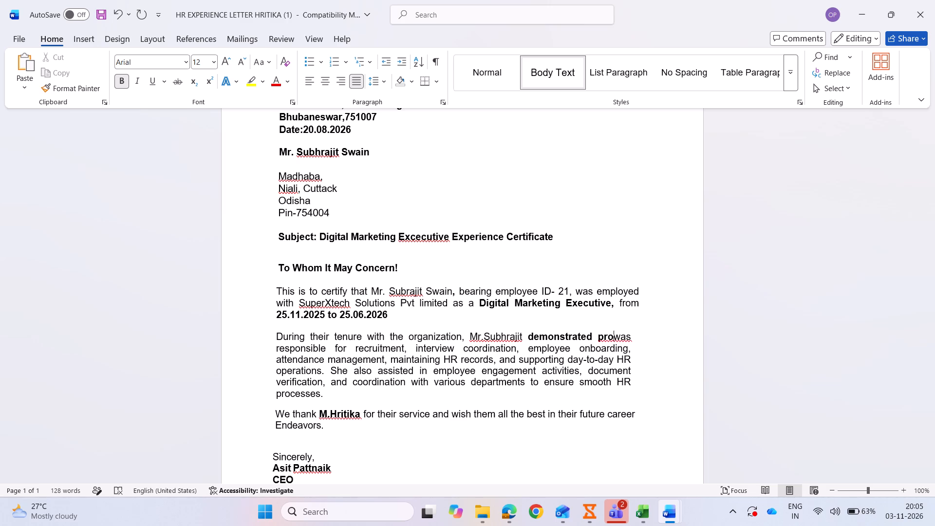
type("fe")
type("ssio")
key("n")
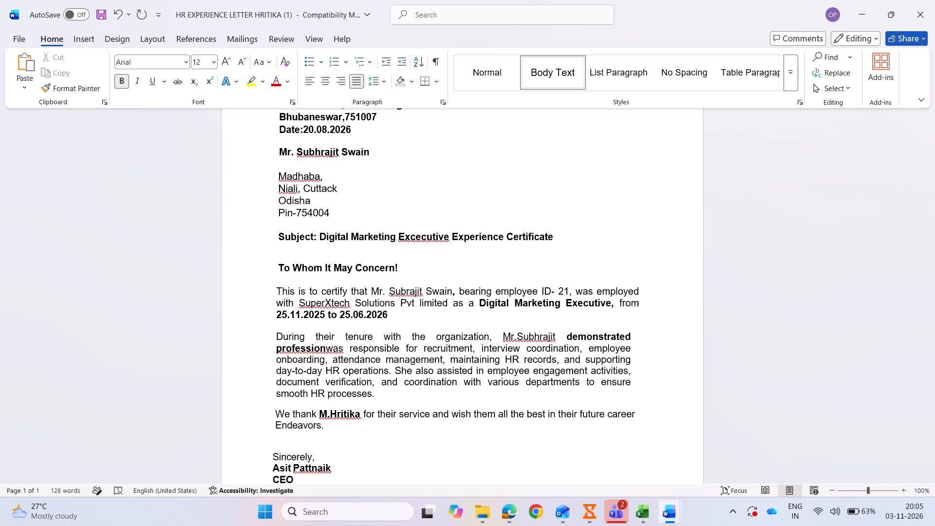
Complete "professionalism" in the tenure paragraph and continue with ", dedication and positive attitude towards his responsibility".
type("alism")
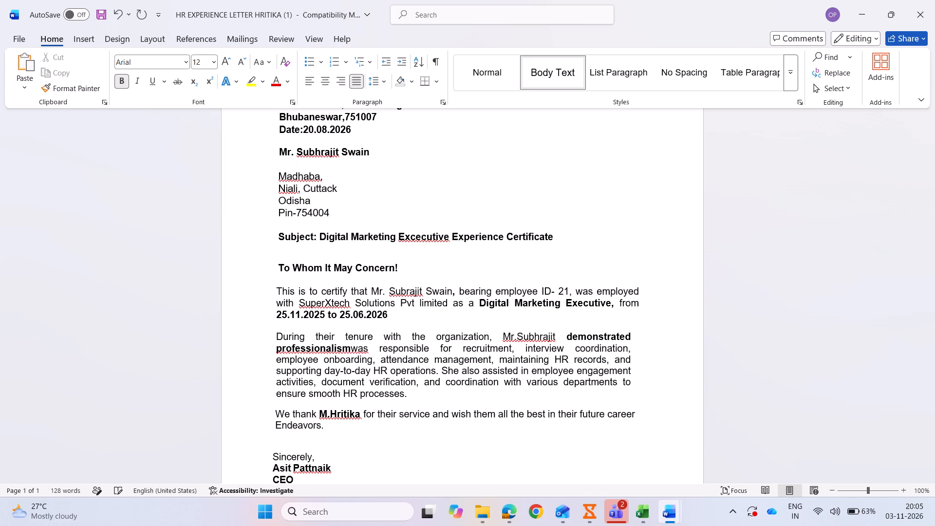
type(", dedication")
key("space")
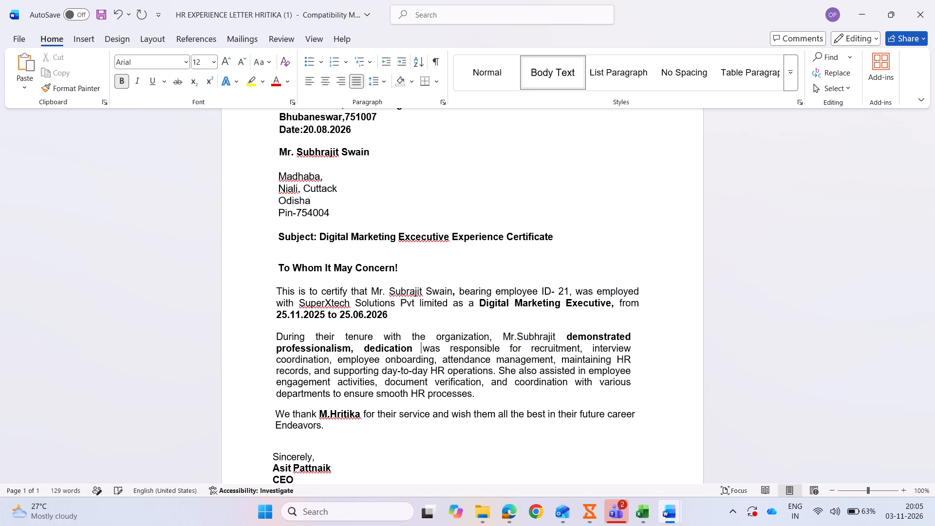
type("and")
key("space")
type("positive")
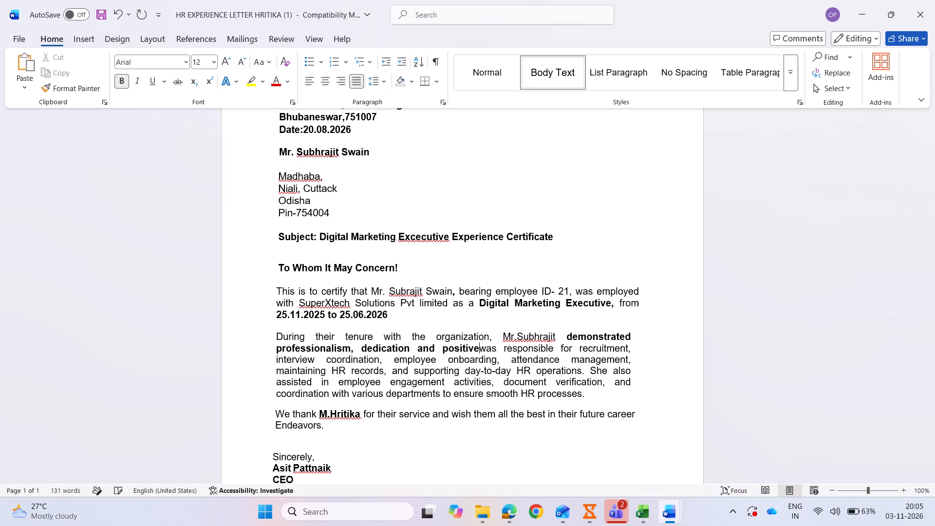
key("space")
type("attitude")
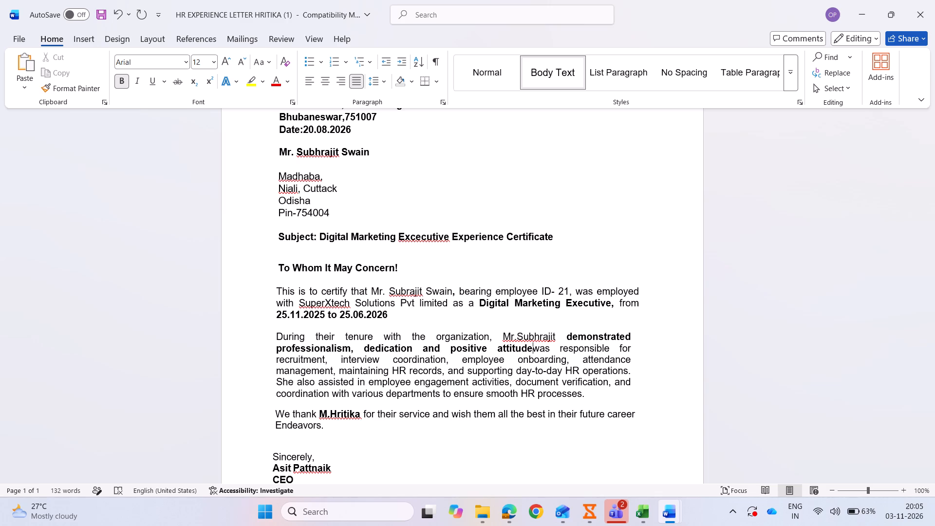
key("space")
type("t")
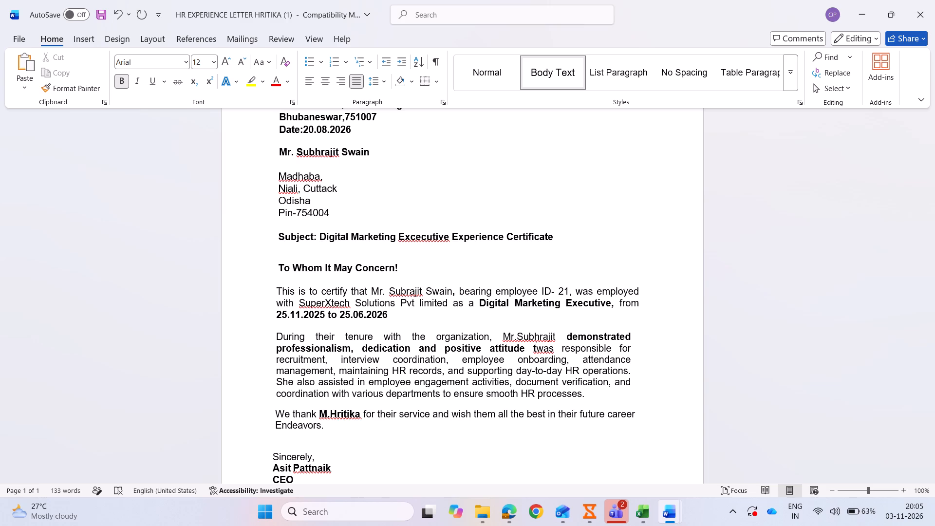
type("owards")
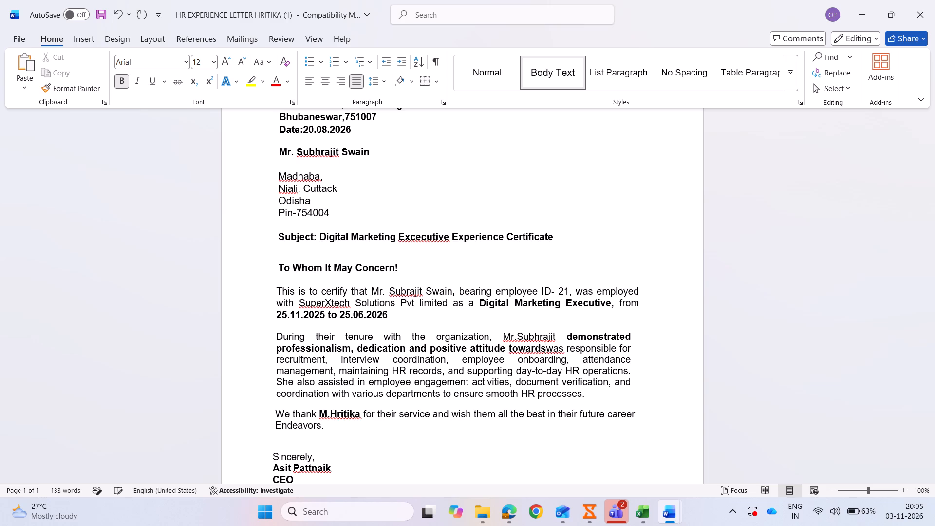
key("space")
type("his")
key("space")
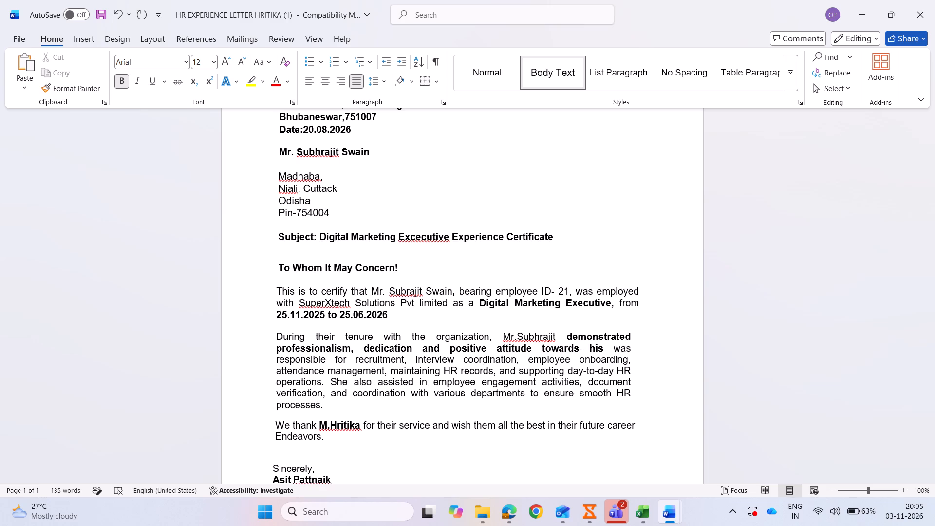
type("responsibility")
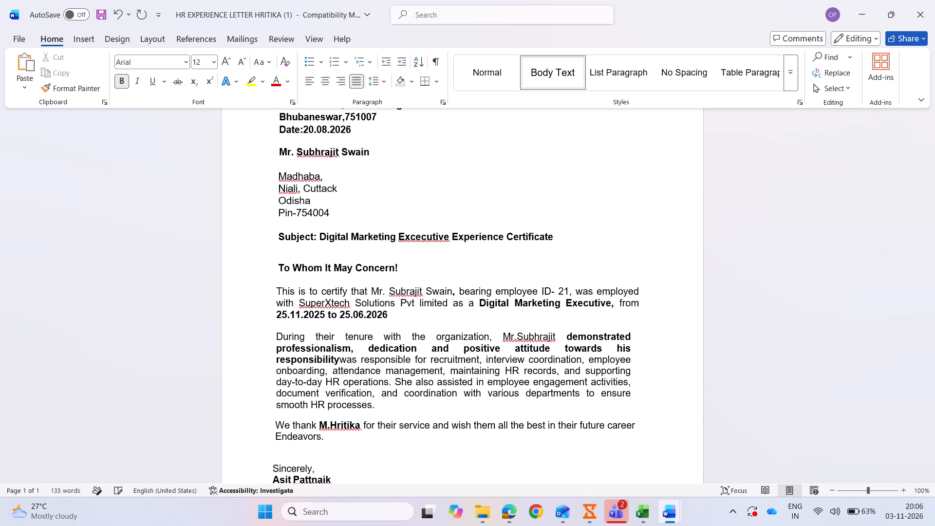
Finish the sentence about his responsibility with "as a Digital Marketing Executive.".
key("space")
type("asa")
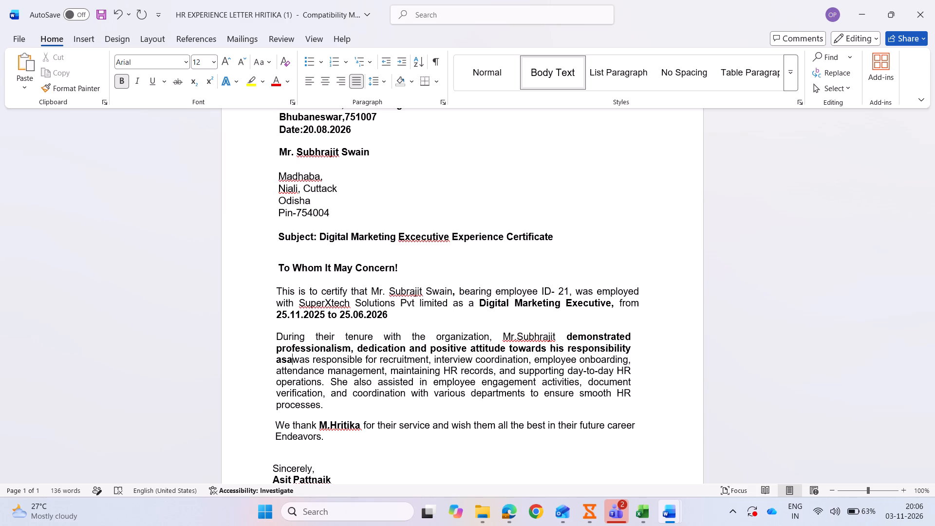
key("BackSpace")
key("space")
type("a")
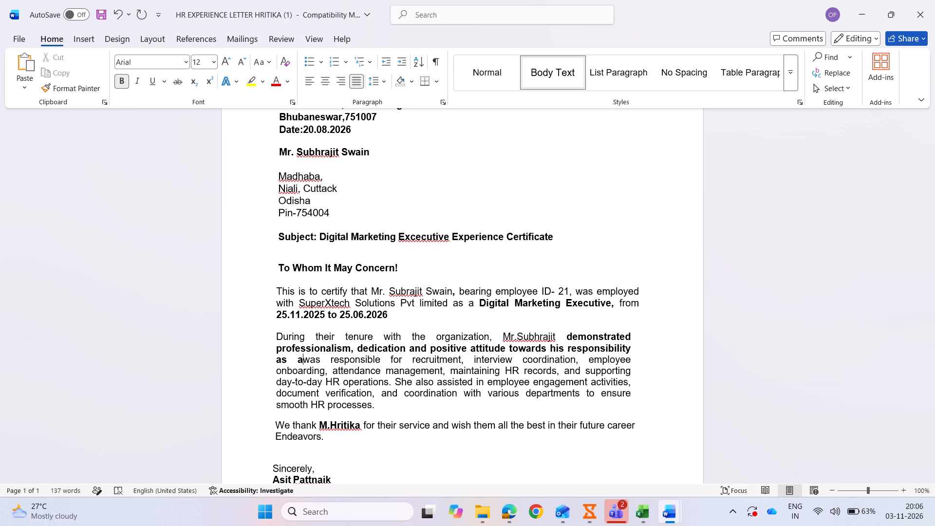
key("space")
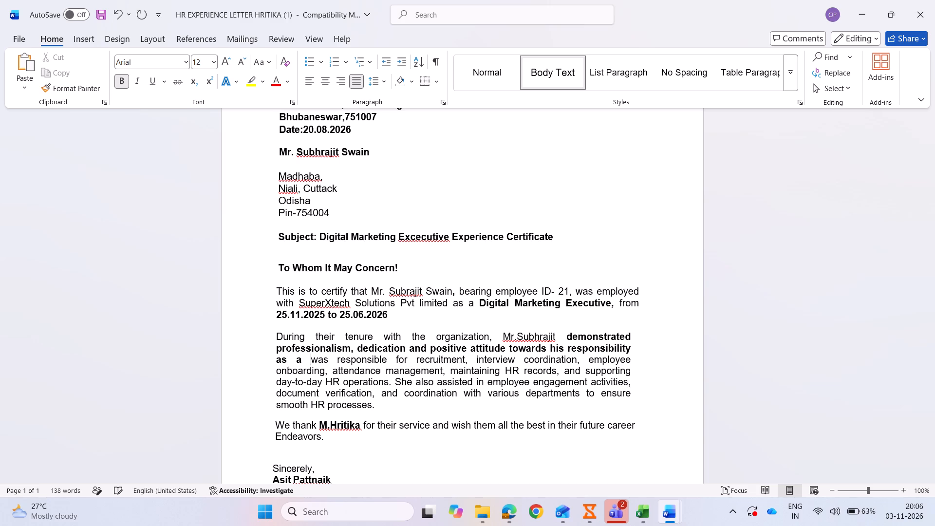
type("igital")
key("space")
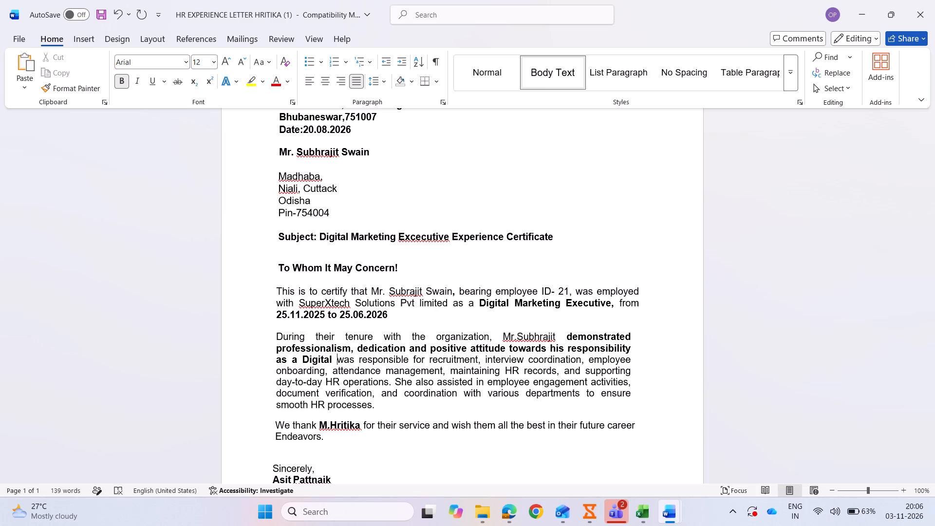
type("arketing")
key("space")
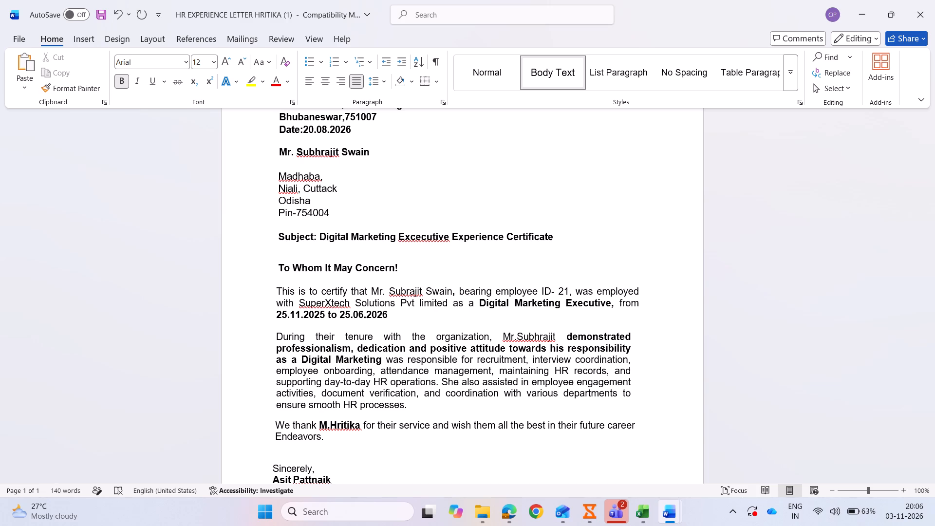
type("xecutive")
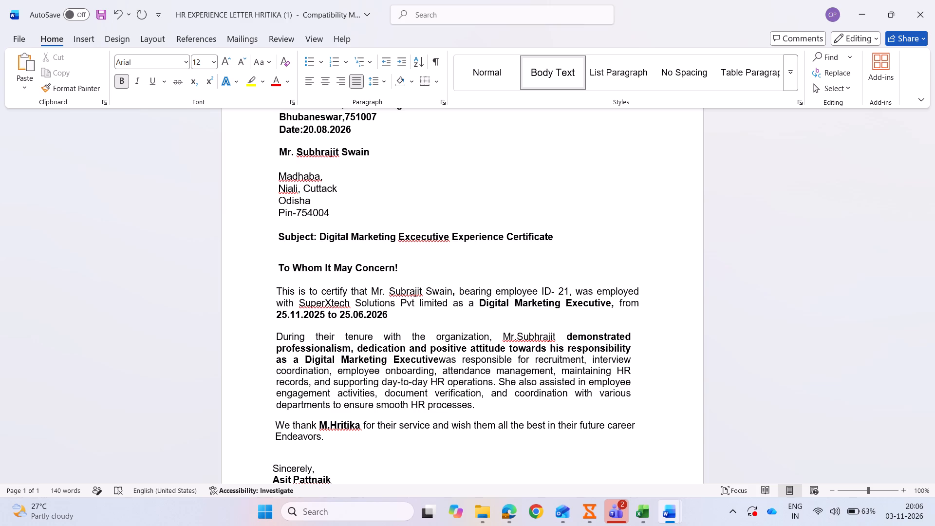
type(".")
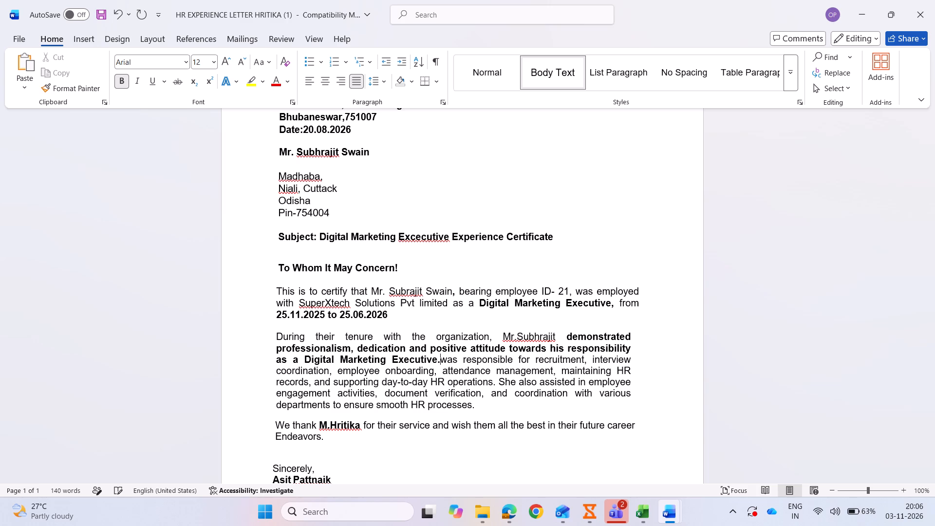
Begin the following sentence of the tenure paragraph with "He contributed to the company's digital marketing activities".
key("space")
key("e")
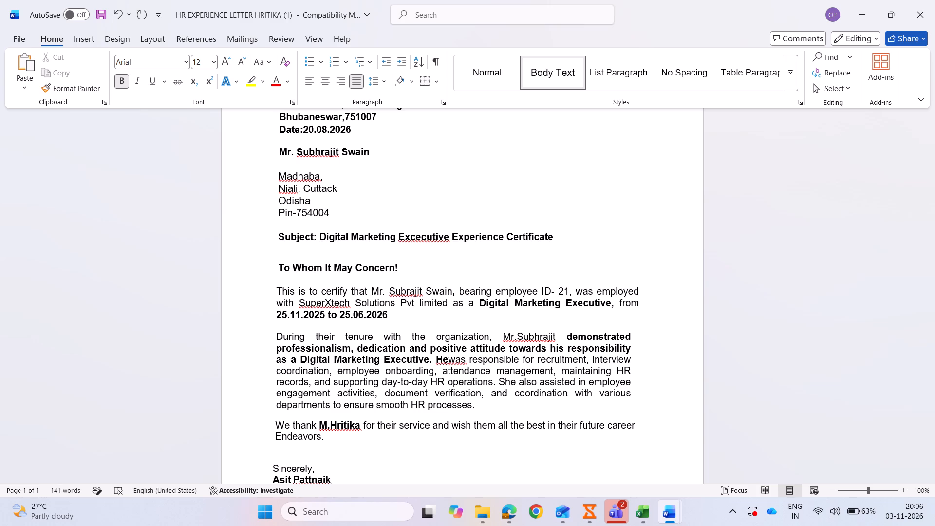
key("space")
type("contribute")
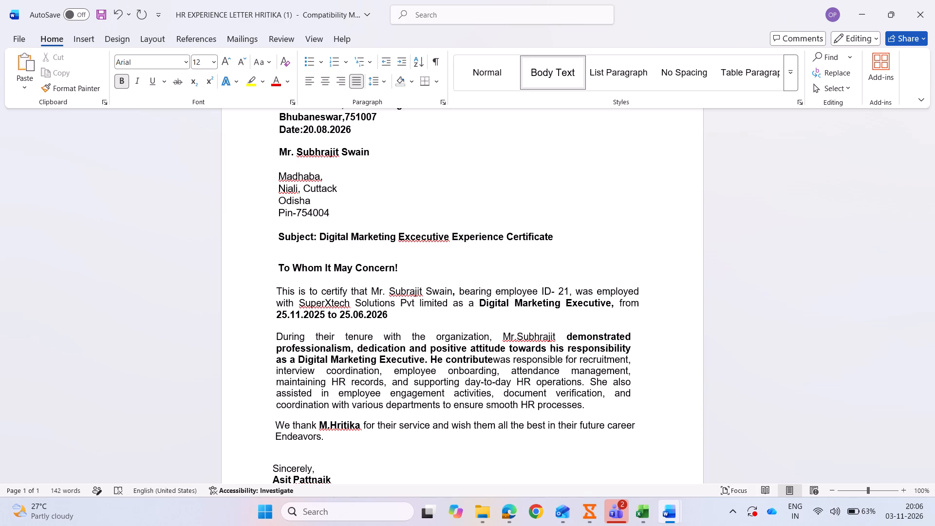
type("ed")
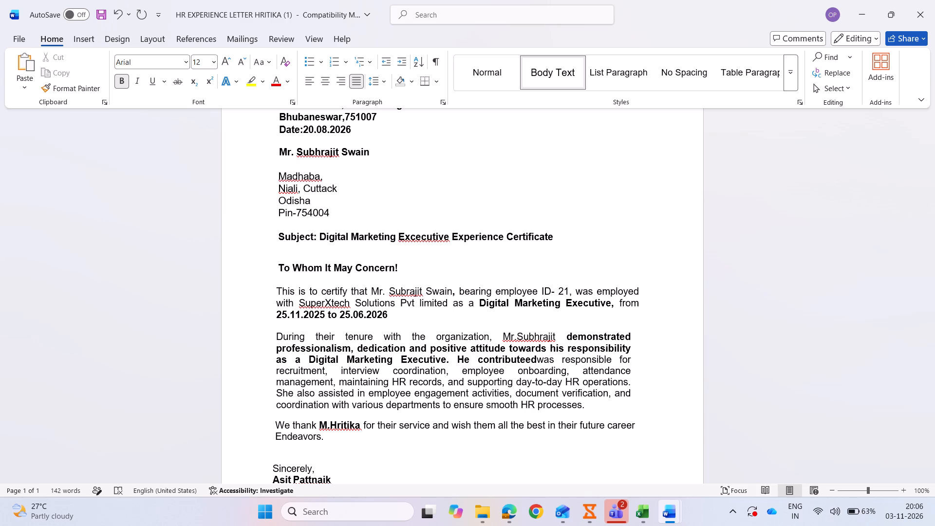
key("space")
type("to the c")
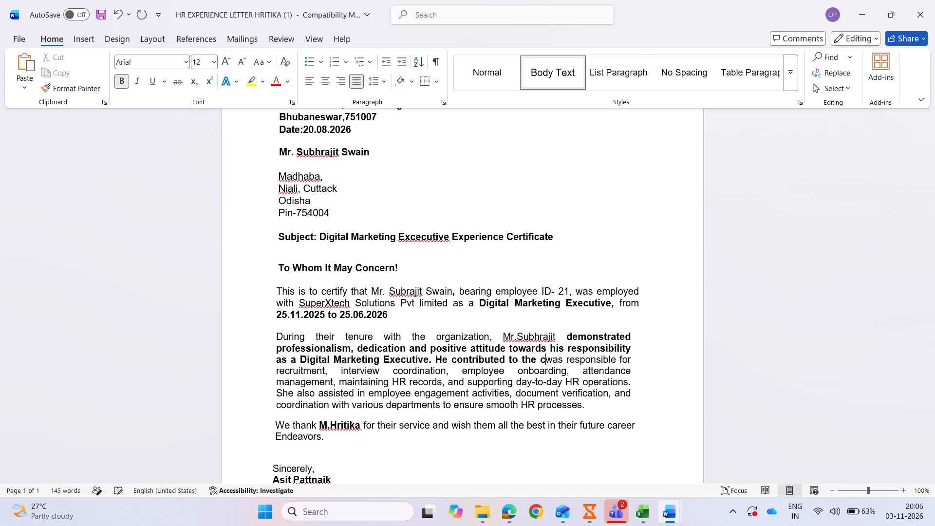
type("ompany")
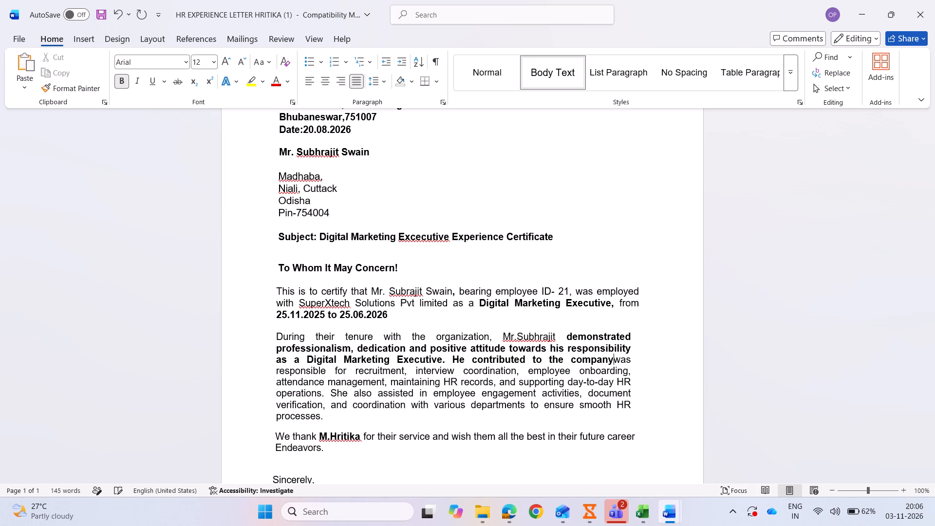
type("'s")
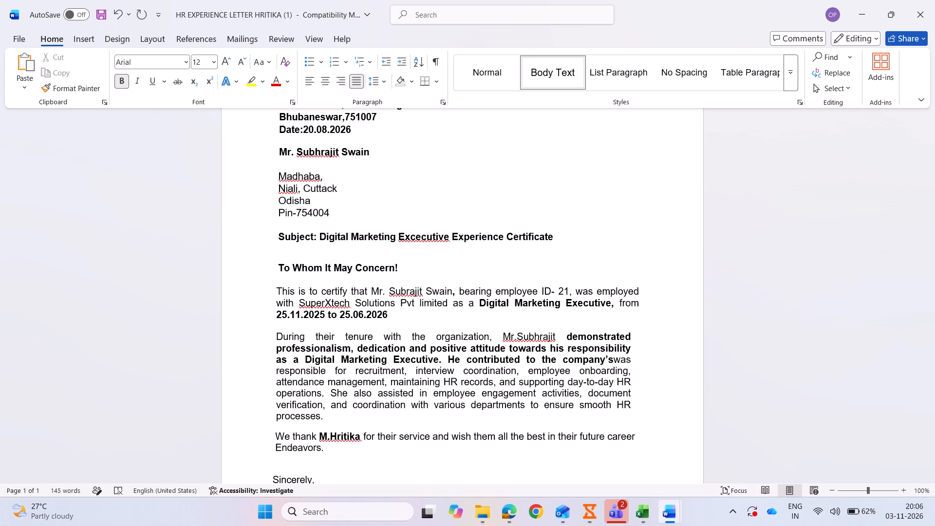
key("space")
type("digital")
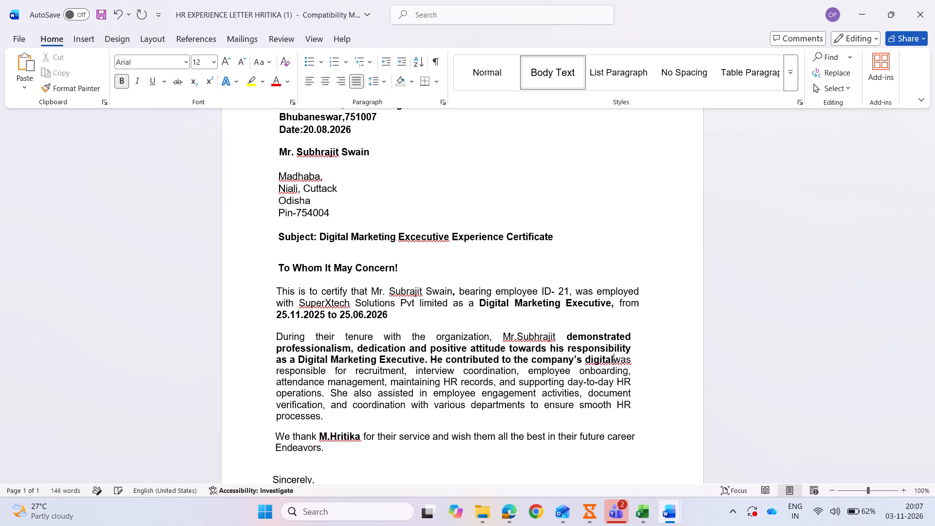
key("space")
type("marketing")
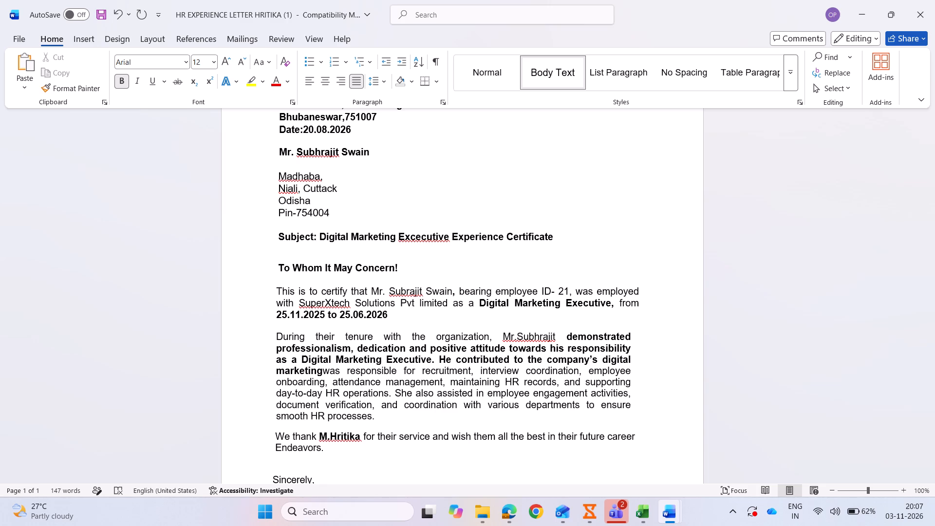
key("space")
type("activities")
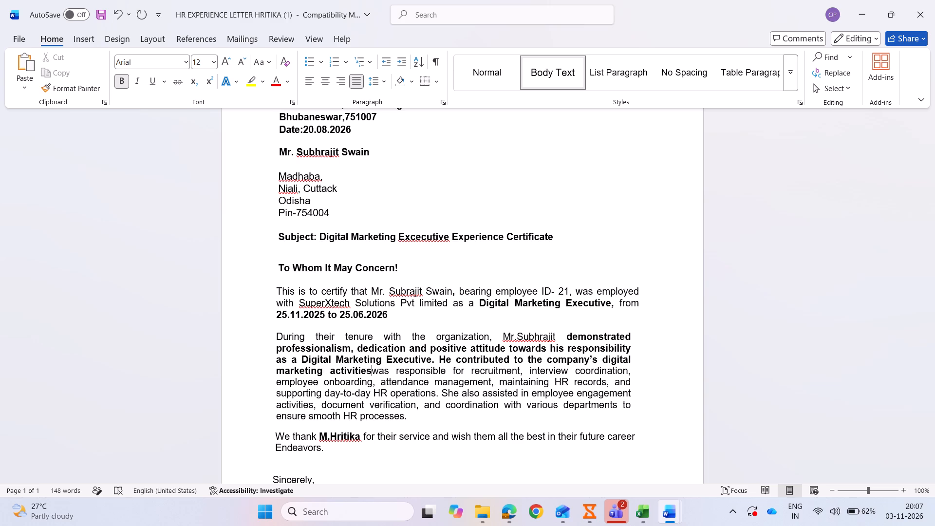
Complete the contribution sentence with "and supported the team in achieving it's objectives.".
key("space")
type("and supported")
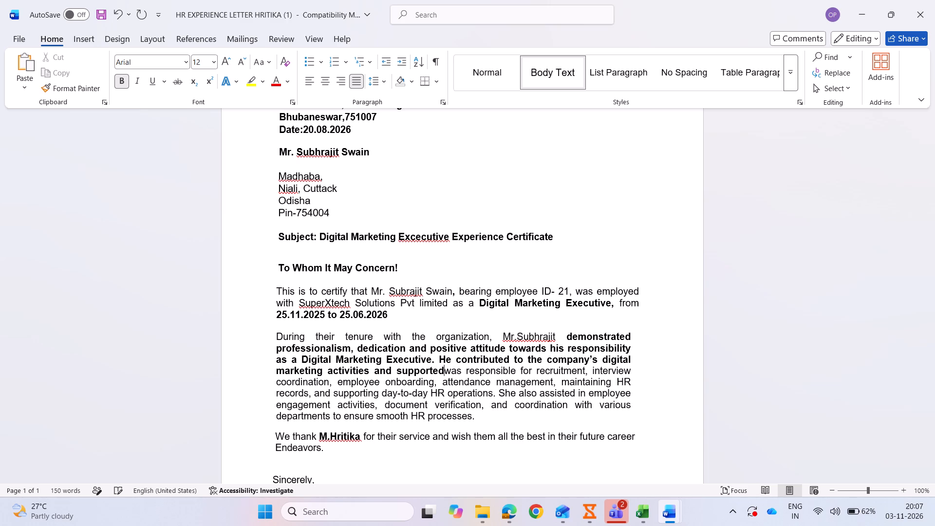
key("space")
type("the team")
key("space")
type("in ac")
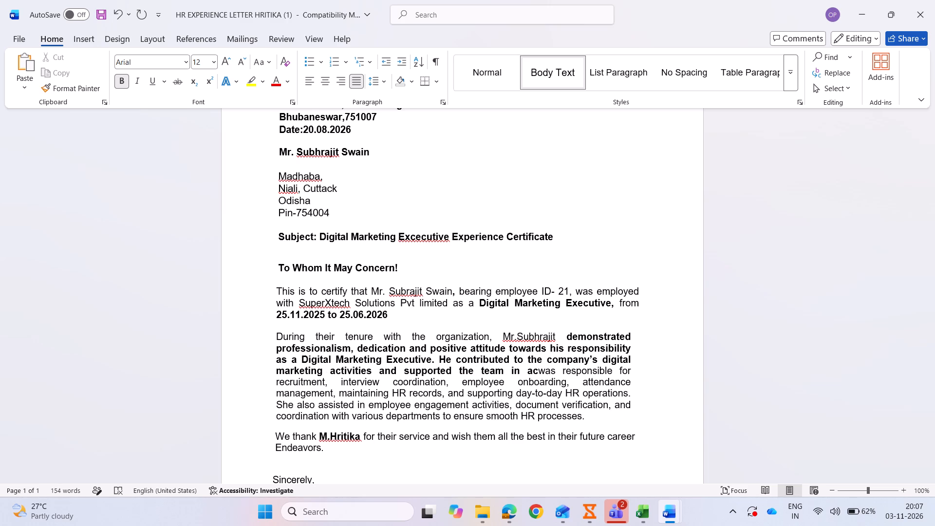
key("h")
key("i")
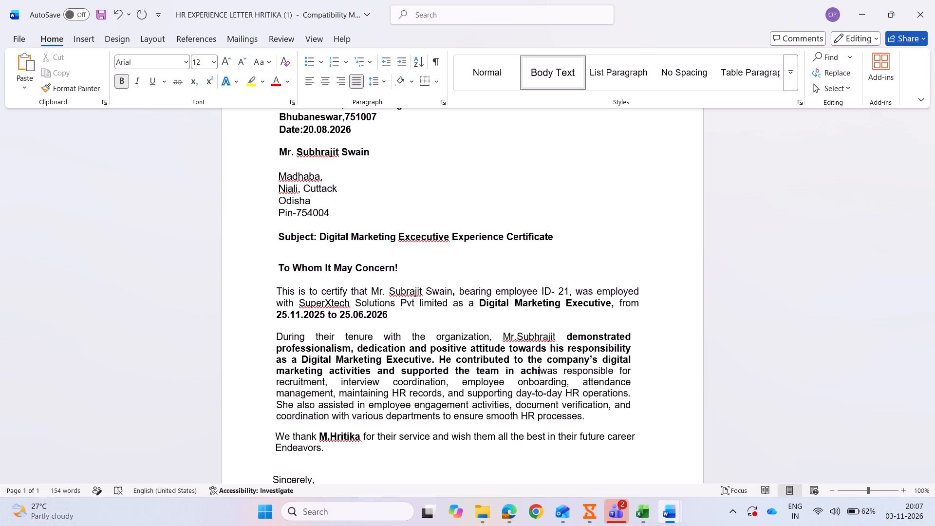
type("eving")
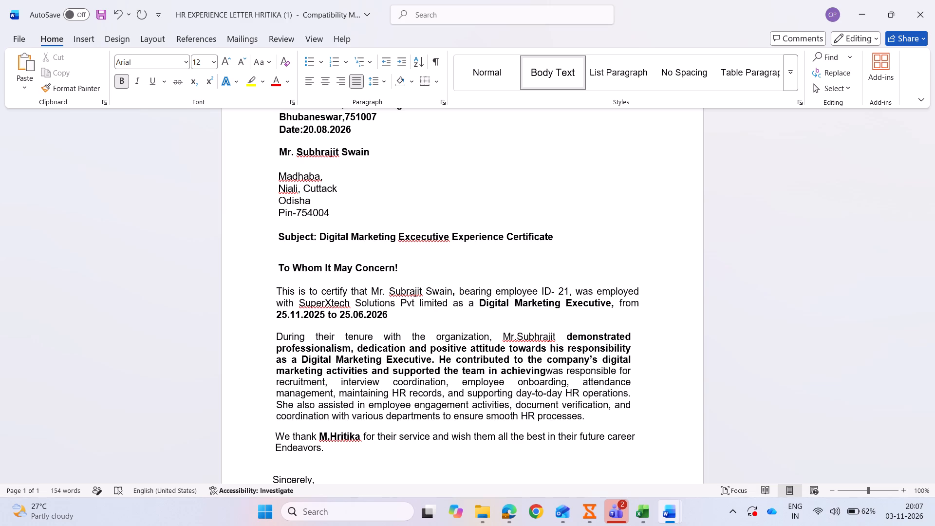
key("space")
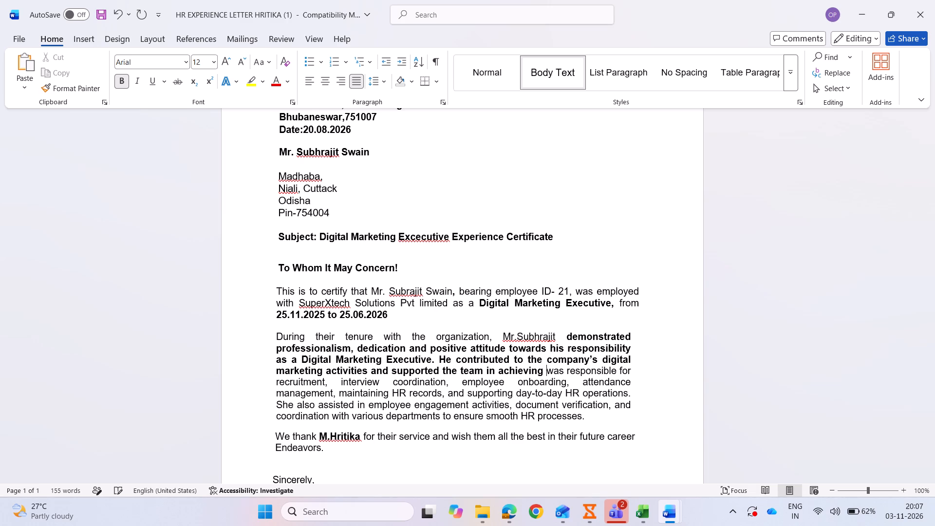
type("it")
type("'s ob")
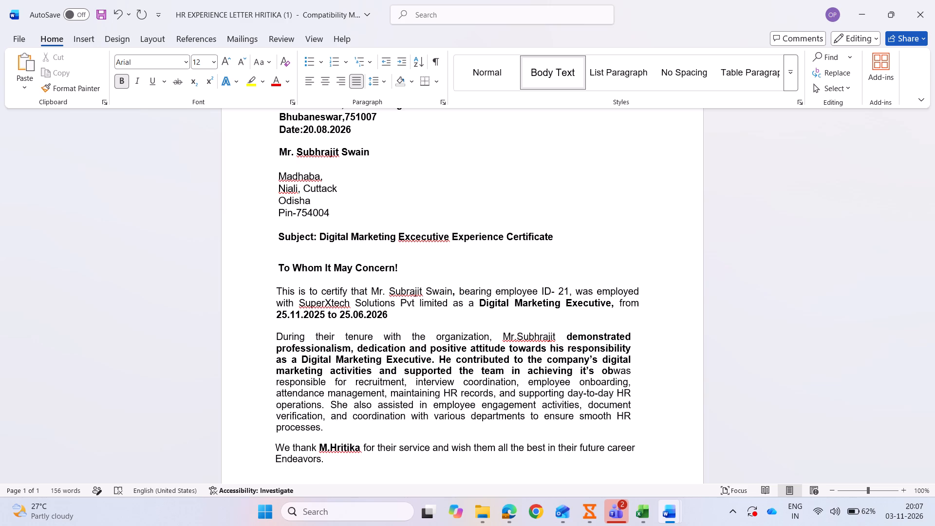
type("jectives")
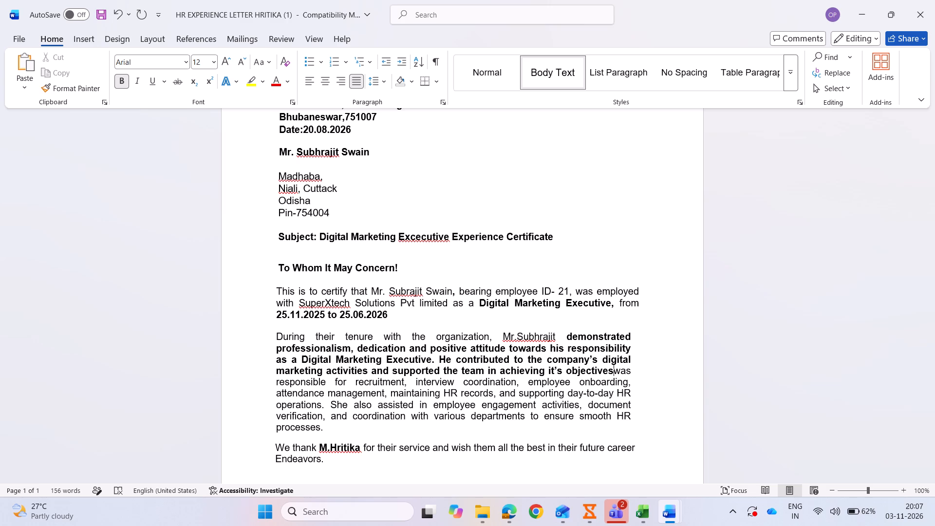
key("period")
Remove the bold formatting from the tenure paragraph text running from "demonstrated" through "objectives.".
left_click_drag(566, 336, 592, 370)
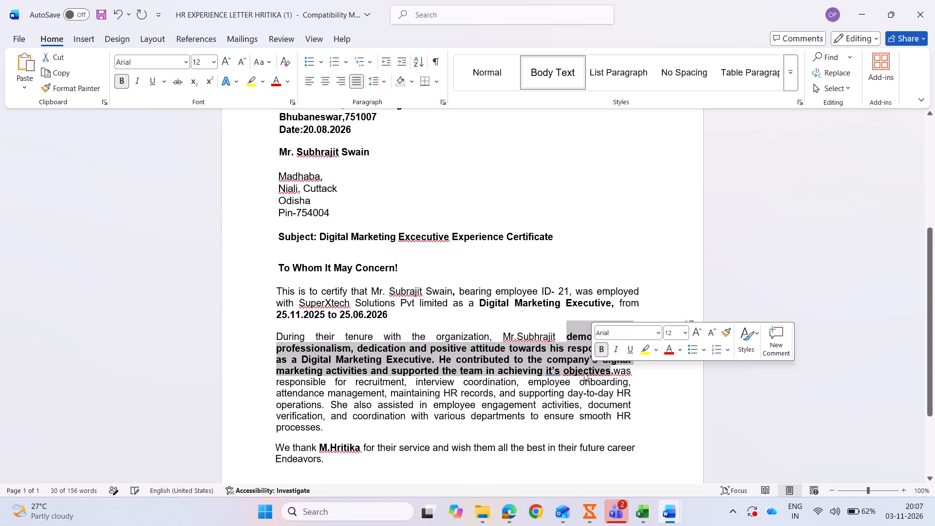
left_click(598, 349)
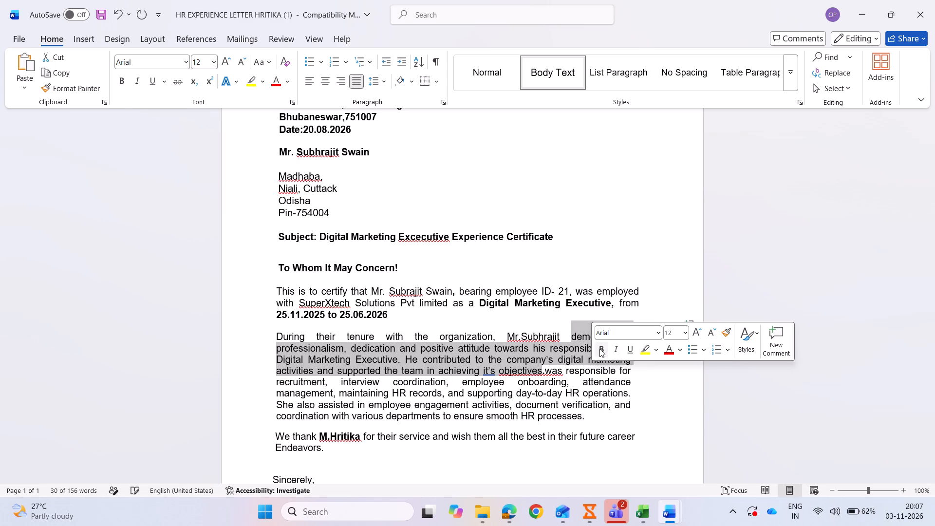
left_click(730, 265)
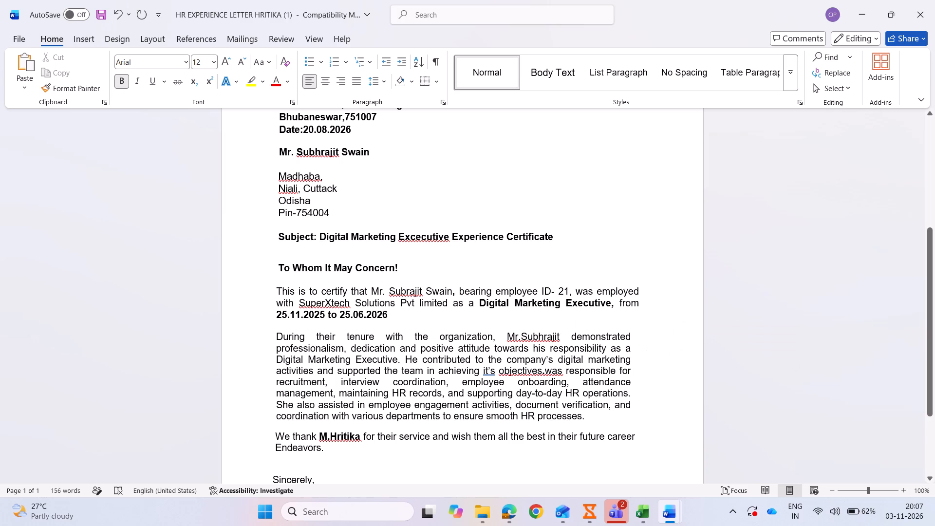
Delete the leftover HR duties text after "objectives." in the tenure paragraph, from "was responsible for" through "smooth HR processes.".
left_click(487, 370)
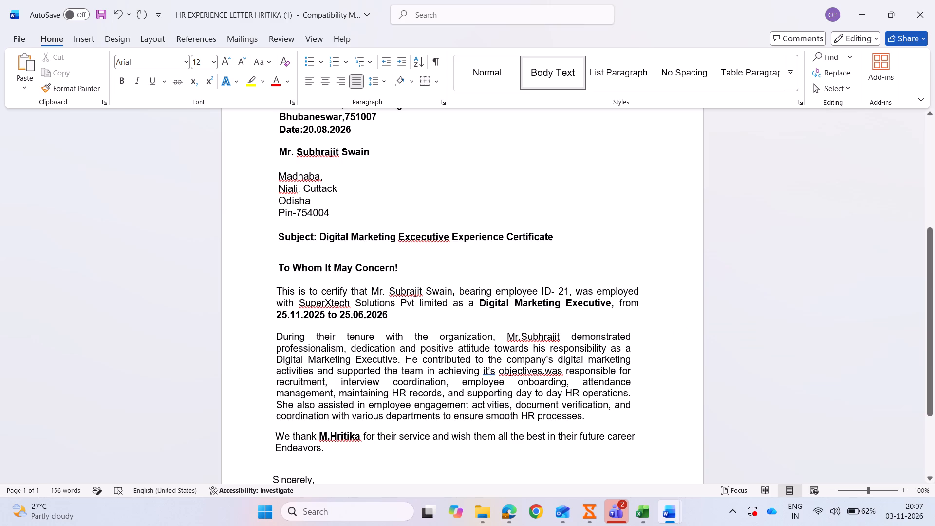
left_click(496, 372)
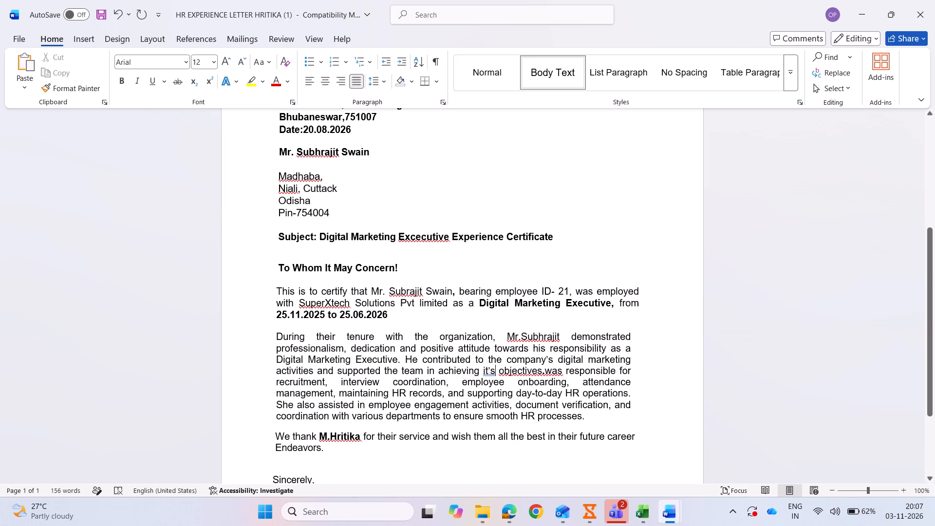
left_click(547, 373)
left_click_drag(545, 370, 567, 399)
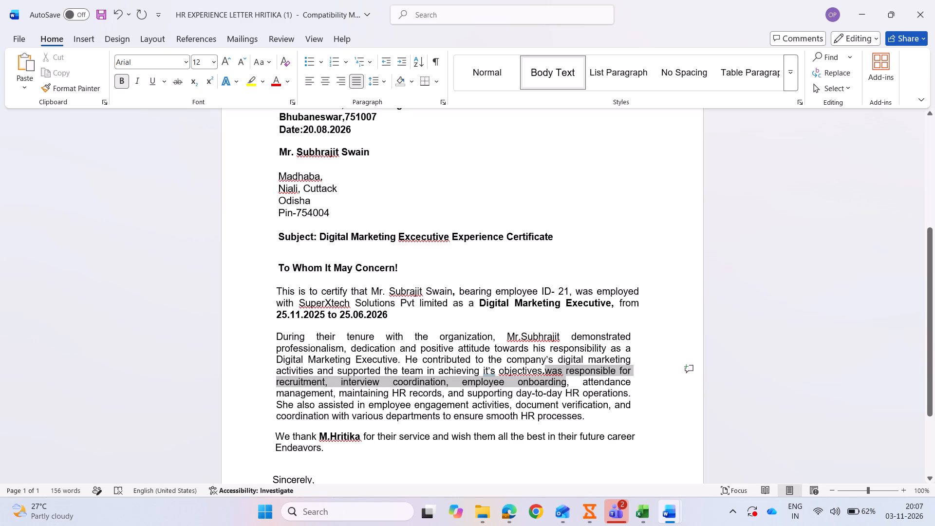
left_click_drag(567, 399, 582, 418)
key("BackSpace")
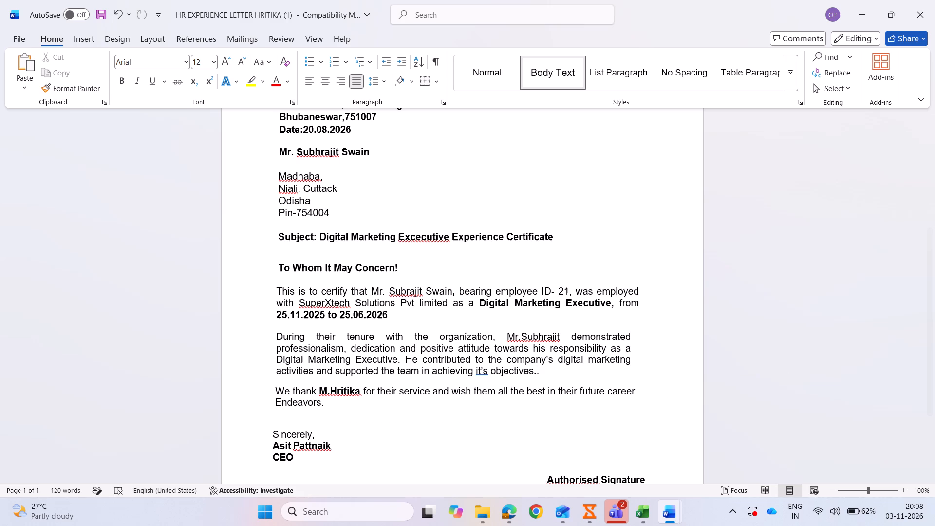
key("Right")
key("BackSpace")
Start a new paragraph below the tenure paragraph with "His Overall conduct and performance".
key("Return")
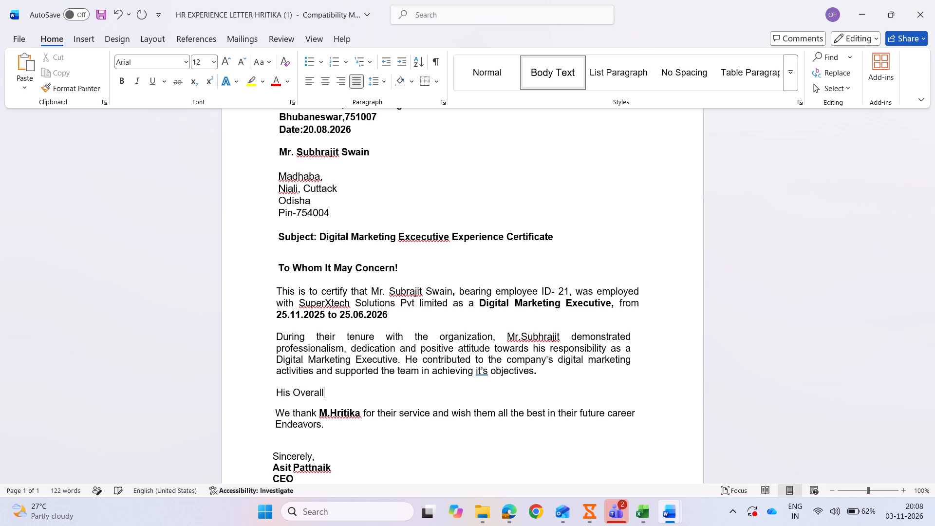
key("space")
type("conduct")
key("space")
type("and")
key("space")
type("performance")
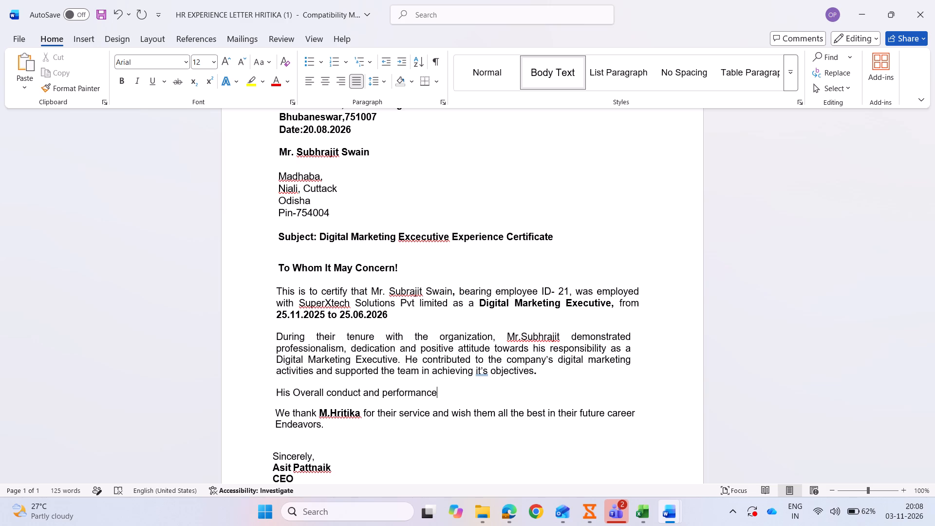
Change "Overall" to lowercase "overall" in the new conduct sentence.
key("Left")
key("Left")
key("Left")
key("Left")
key("Left")
key("Left")
key("Left")
key("Left")
key("Left")
key("Left")
key("Left")
key("Left")
key("Left")
key("Left")
key("Left")
key("Left")
key("Left")
key("Left")
key("Left")
key("Left")
key("Left")
key("Left")
key("Left")
key("Left")
key("Left")
key("Left")
key("BackSpace")
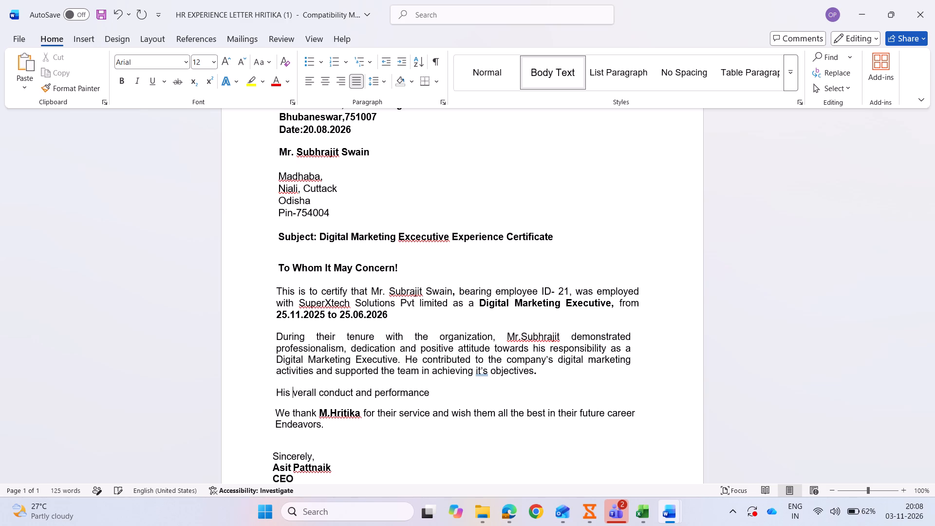
key("o")
Complete the conduct sentence after "performance" with "during his employment were satisfactory.".
key("Right")
key("Right")
key("Right")
key("Right")
key("Right")
key("Right")
key("Right")
key("Right")
key("Right")
key("Right")
key("Right")
key("Right")
key("Right")
key("Right")
key("Right")
key("Right")
key("Right")
key("Right")
key("Right")
key("Right")
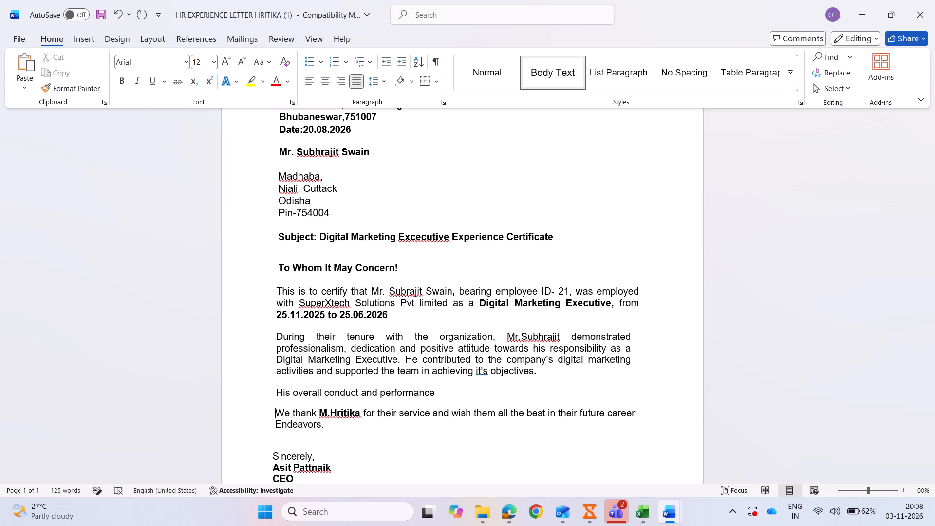
key("Up")
key("Right")
key("Right")
key("Right")
key("Right")
key("Right")
key("Right")
key("Right")
key("Right")
key("Right")
key("Right")
key("Right")
key("Right")
key("Right")
key("Right")
key("Right")
key("Right")
key("Right")
key("Right")
key("Right")
key("Right")
key("Right")
key("Right")
key("Right")
key("Right")
key("Right")
key("Right")
key("Right")
key("Right")
key("space")
type("during")
key("space")
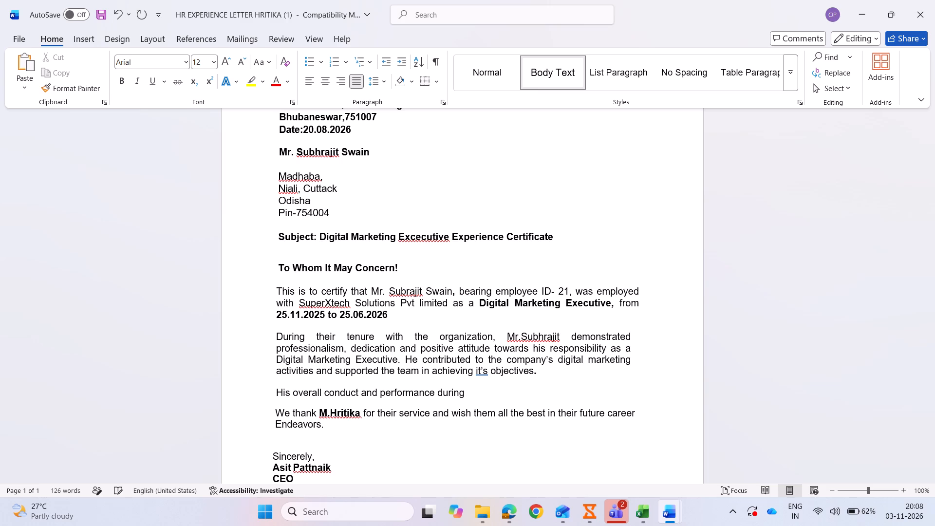
type("his employment")
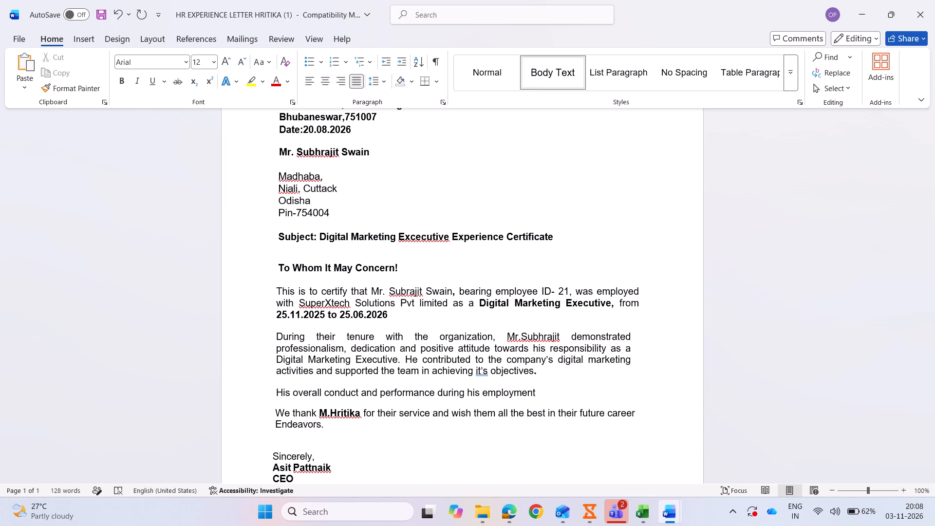
key("space")
type("were")
key("space")
type("sat")
key("i")
type("factory")
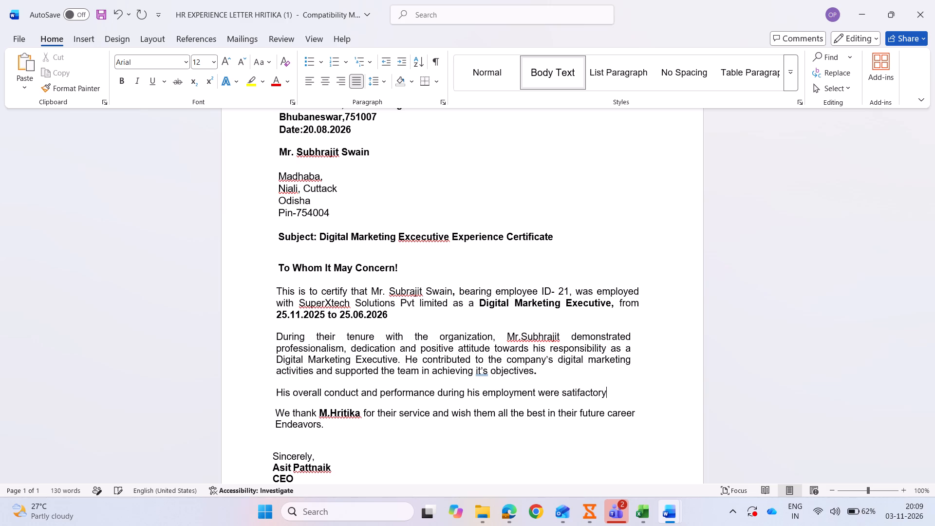
key("period")
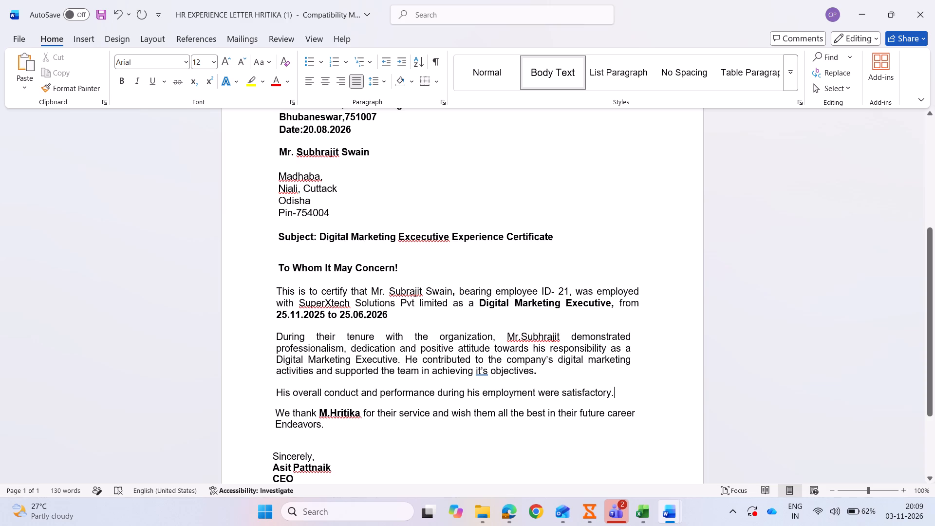
Replace "their" with "his" before "tenure" at the start of the tenure paragraph.
left_click(342, 335)
key("BackSpace")
key("BackSpace")
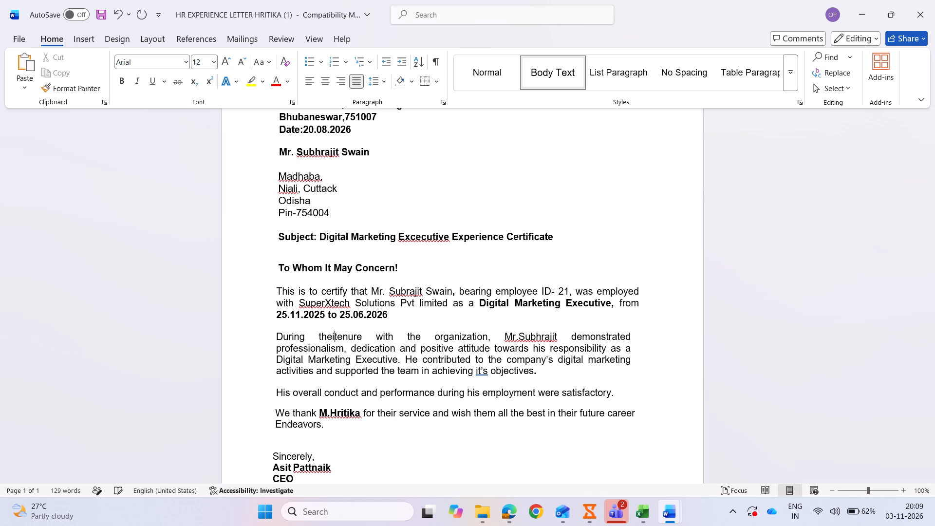
key("BackSpace")
key("BackSpace")
key("BackSpace")
key("BackSpace")
key("BackSpace")
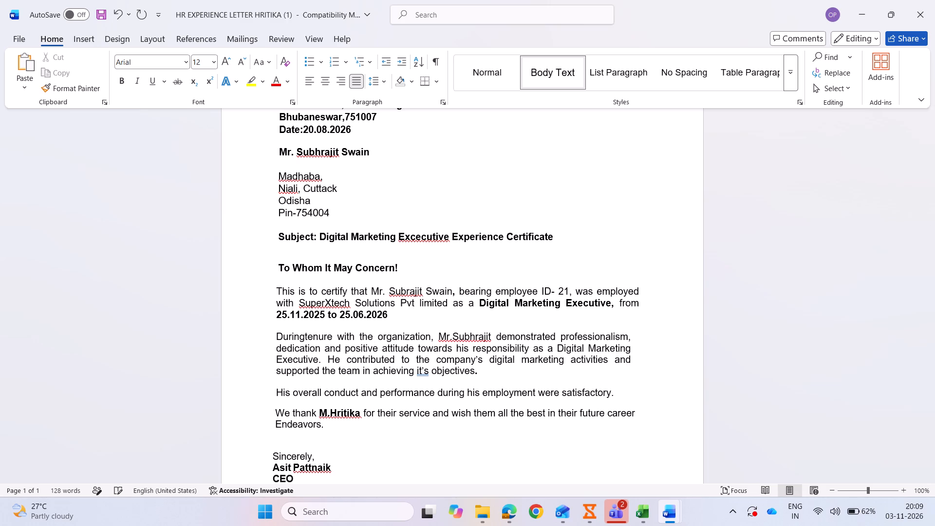
key("space")
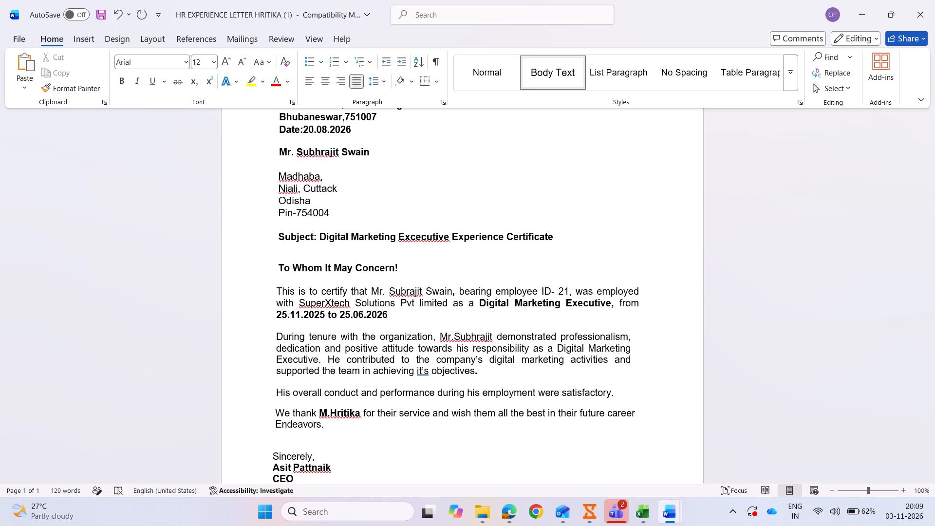
type("his")
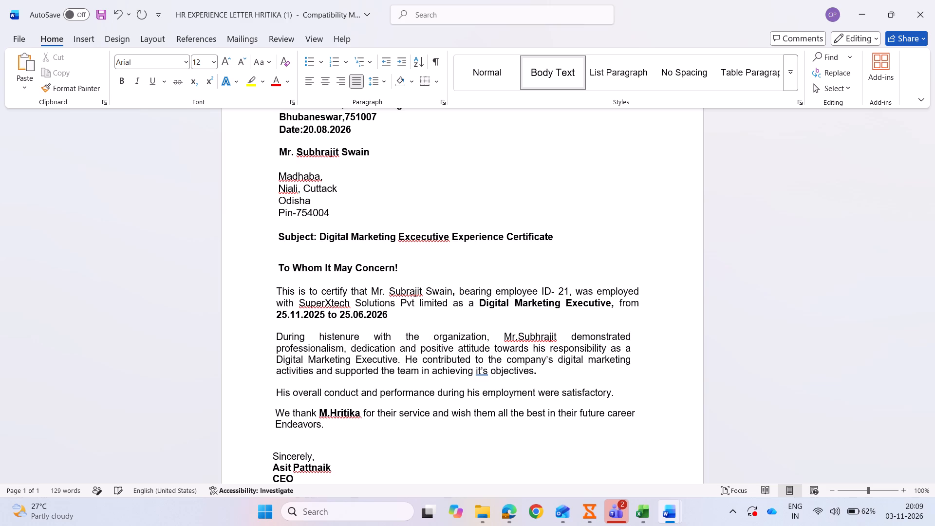
key("space")
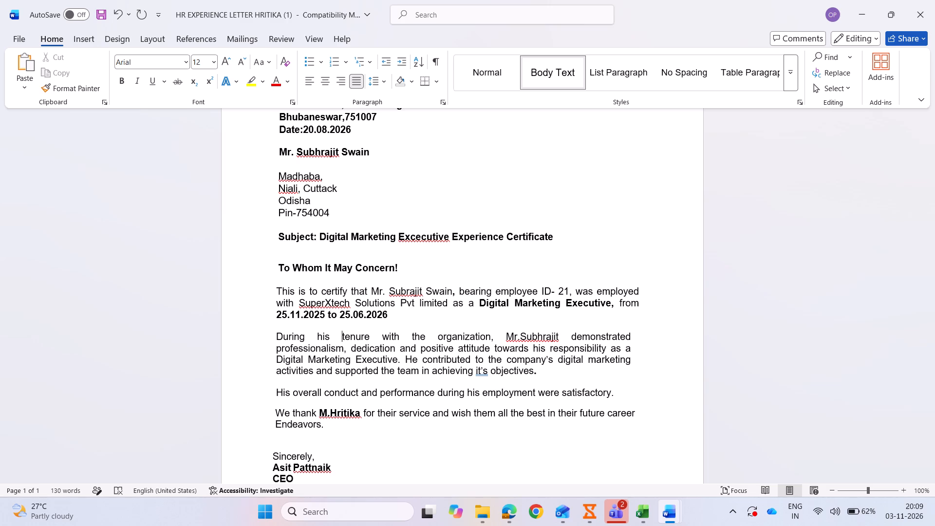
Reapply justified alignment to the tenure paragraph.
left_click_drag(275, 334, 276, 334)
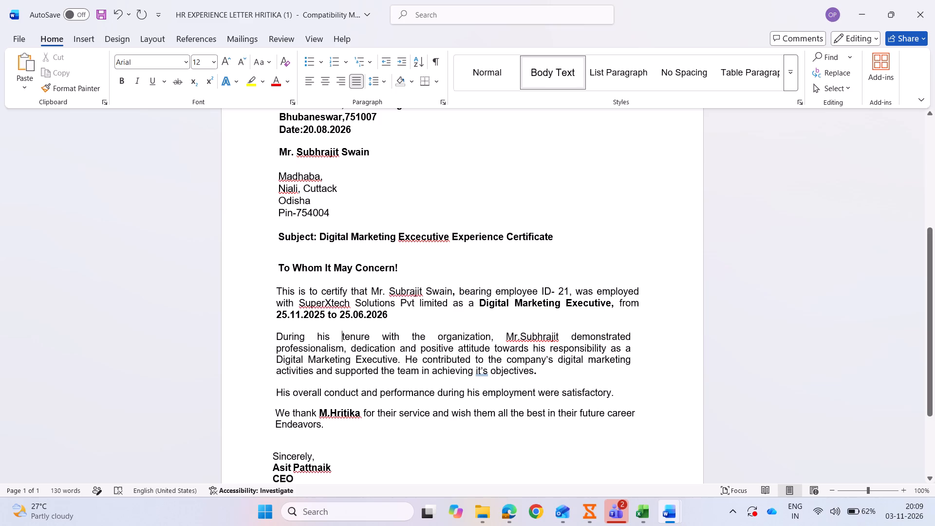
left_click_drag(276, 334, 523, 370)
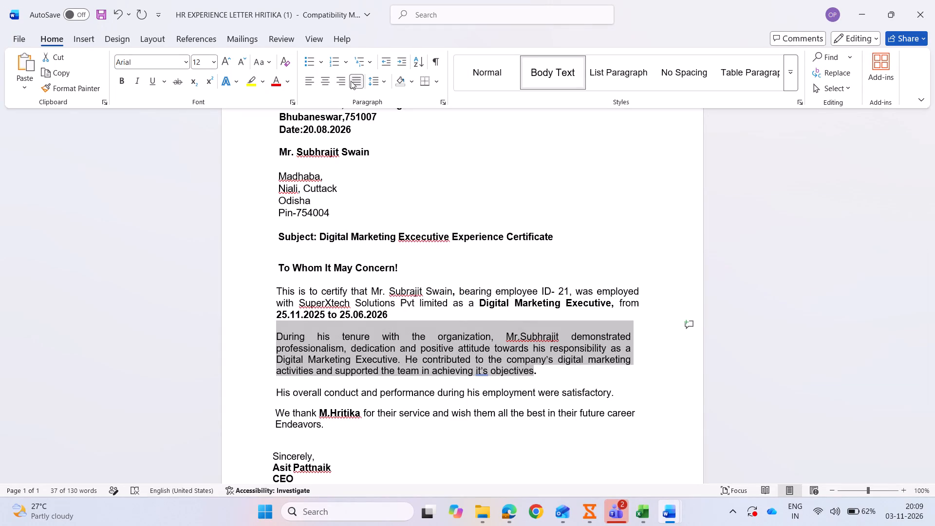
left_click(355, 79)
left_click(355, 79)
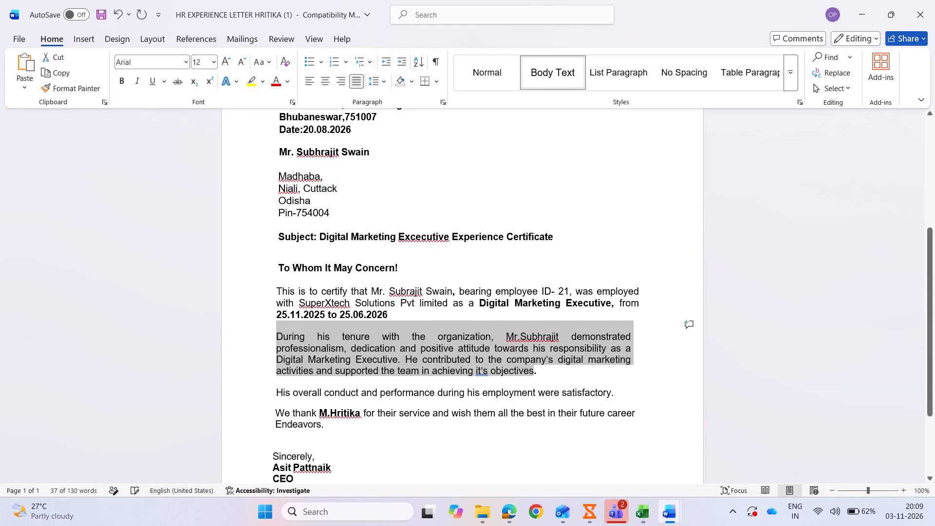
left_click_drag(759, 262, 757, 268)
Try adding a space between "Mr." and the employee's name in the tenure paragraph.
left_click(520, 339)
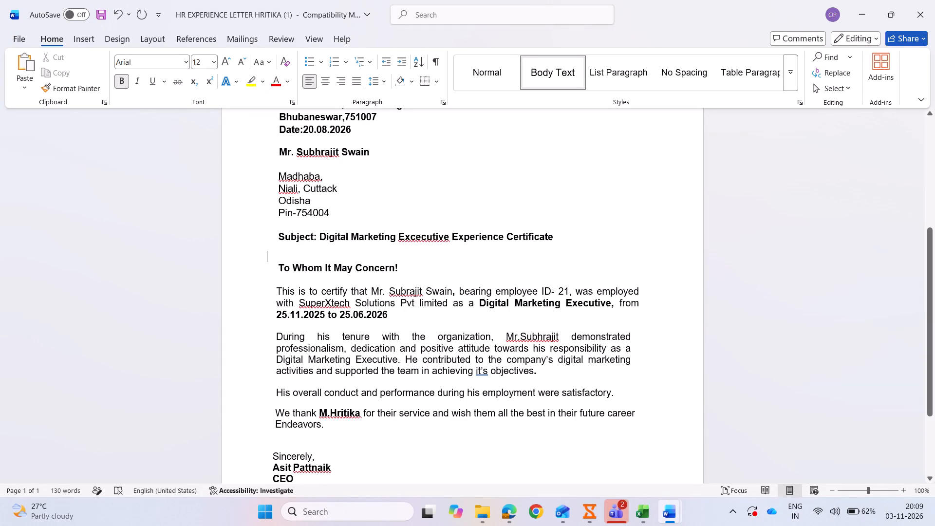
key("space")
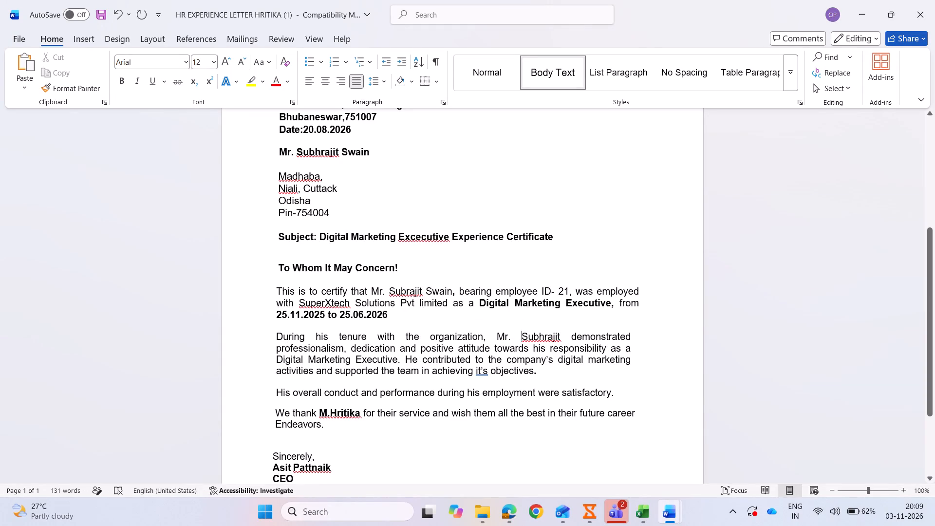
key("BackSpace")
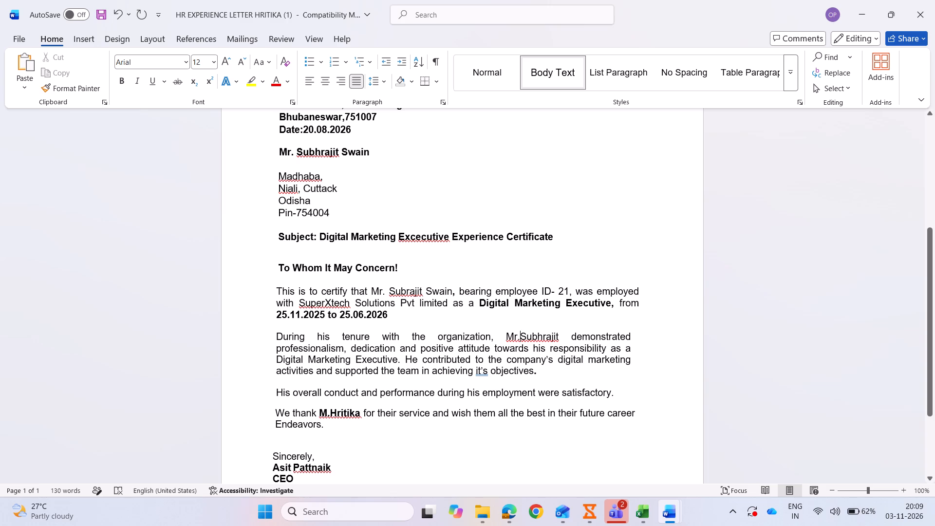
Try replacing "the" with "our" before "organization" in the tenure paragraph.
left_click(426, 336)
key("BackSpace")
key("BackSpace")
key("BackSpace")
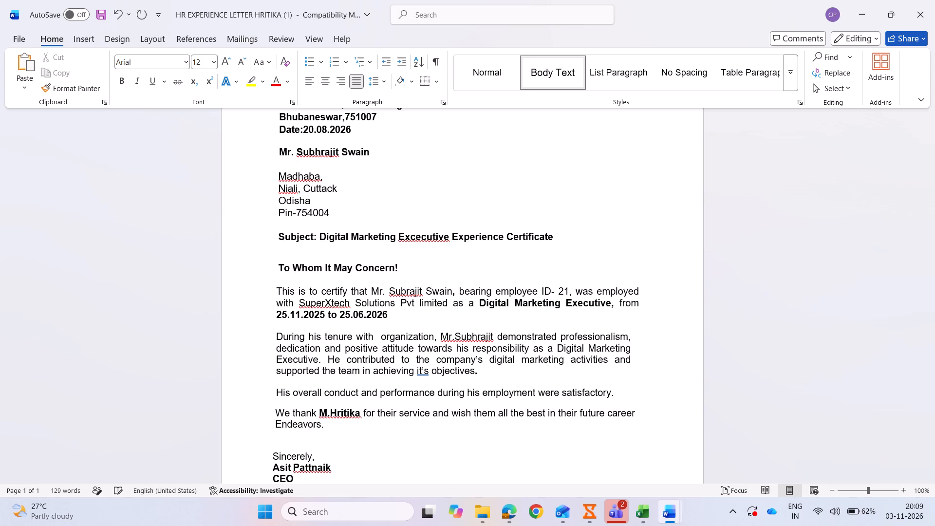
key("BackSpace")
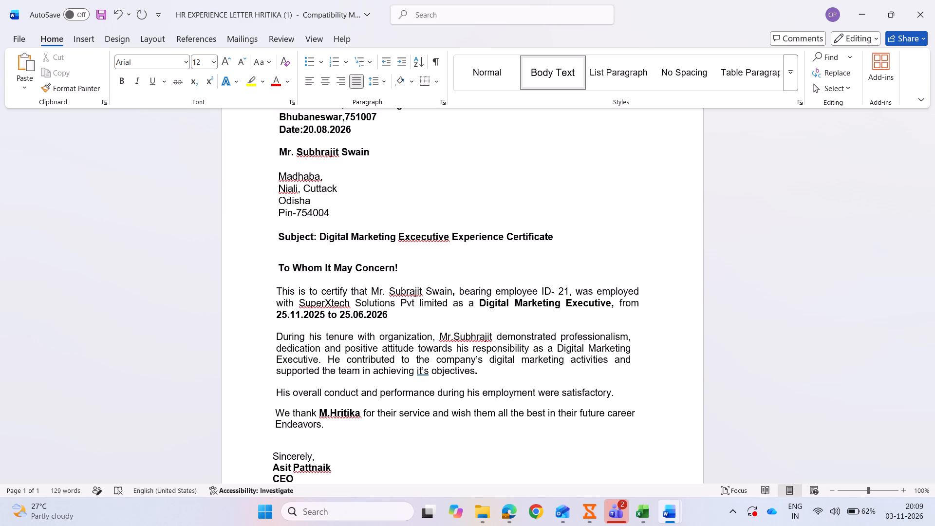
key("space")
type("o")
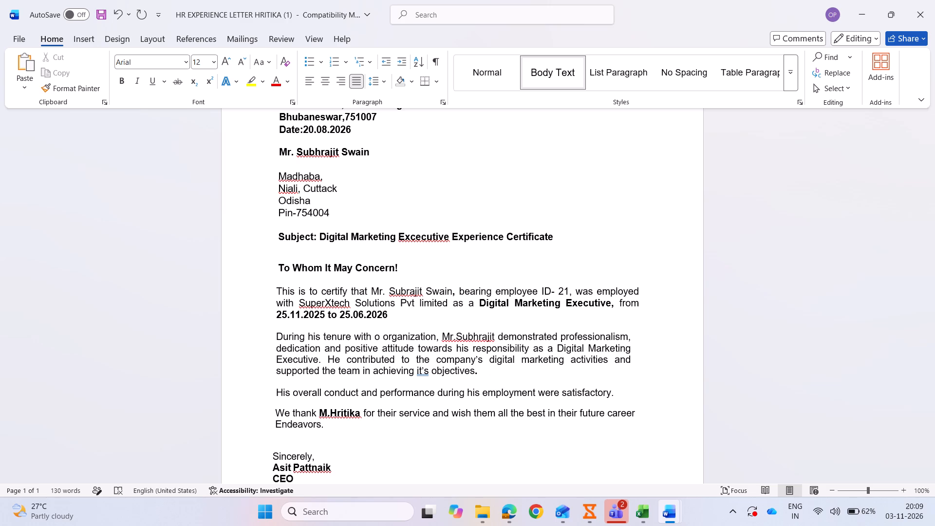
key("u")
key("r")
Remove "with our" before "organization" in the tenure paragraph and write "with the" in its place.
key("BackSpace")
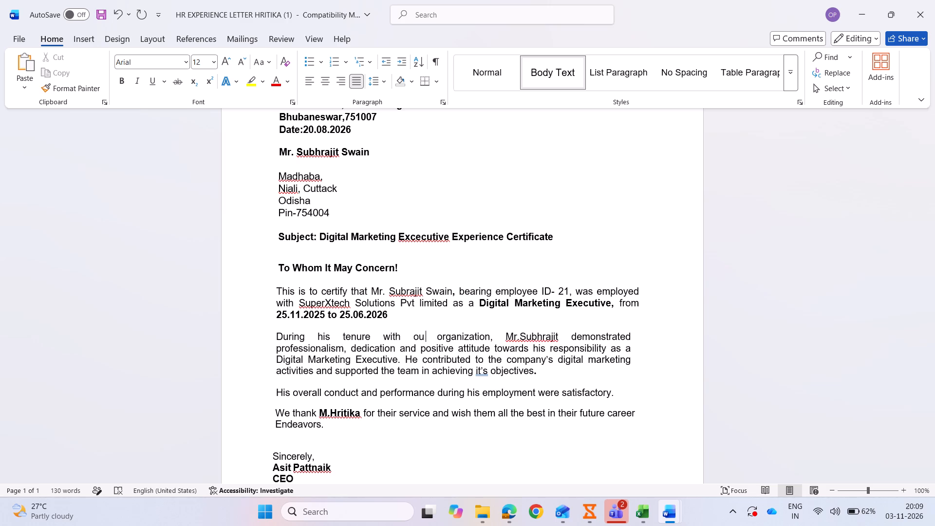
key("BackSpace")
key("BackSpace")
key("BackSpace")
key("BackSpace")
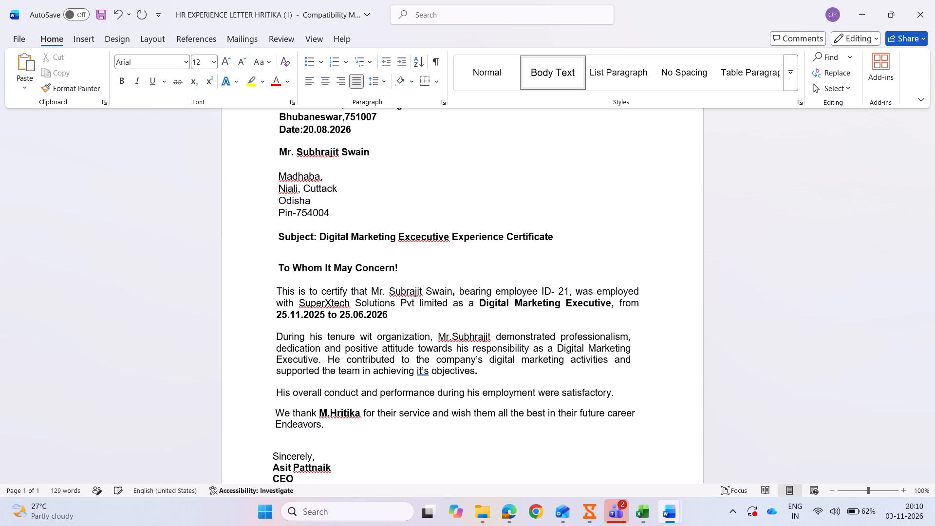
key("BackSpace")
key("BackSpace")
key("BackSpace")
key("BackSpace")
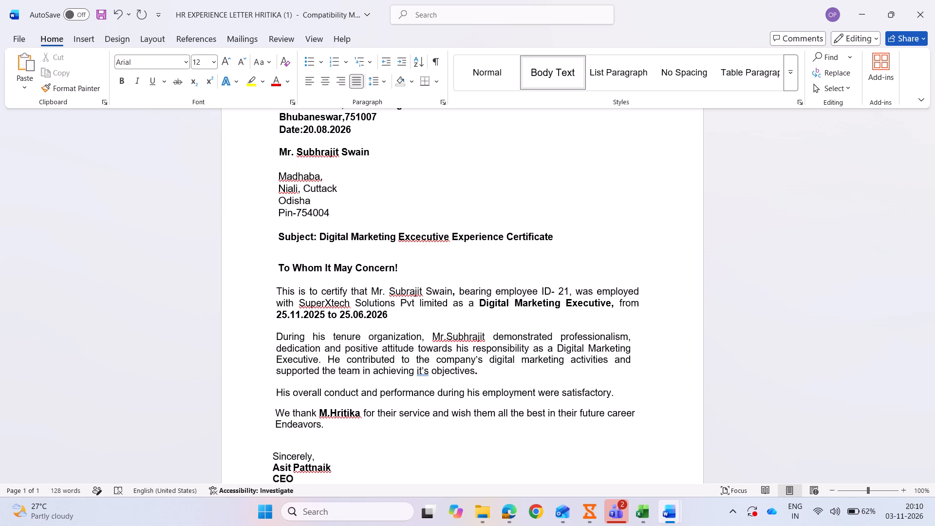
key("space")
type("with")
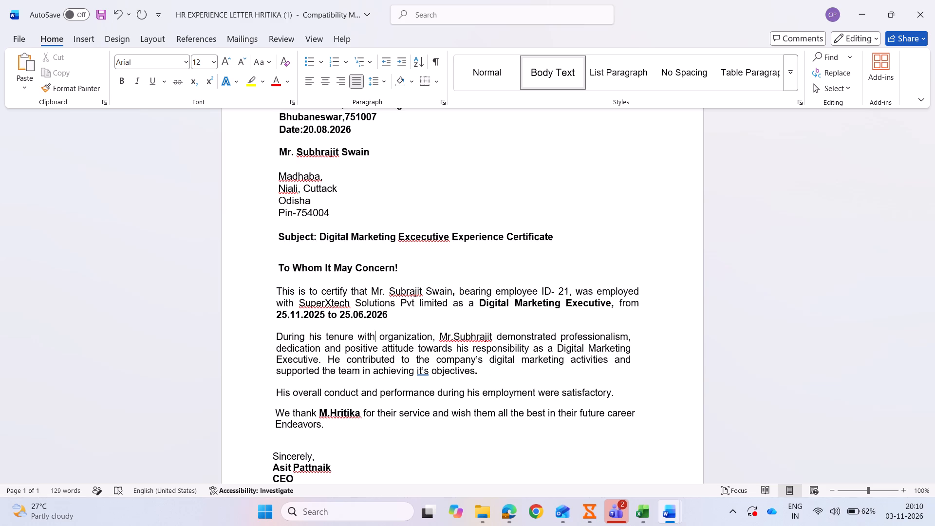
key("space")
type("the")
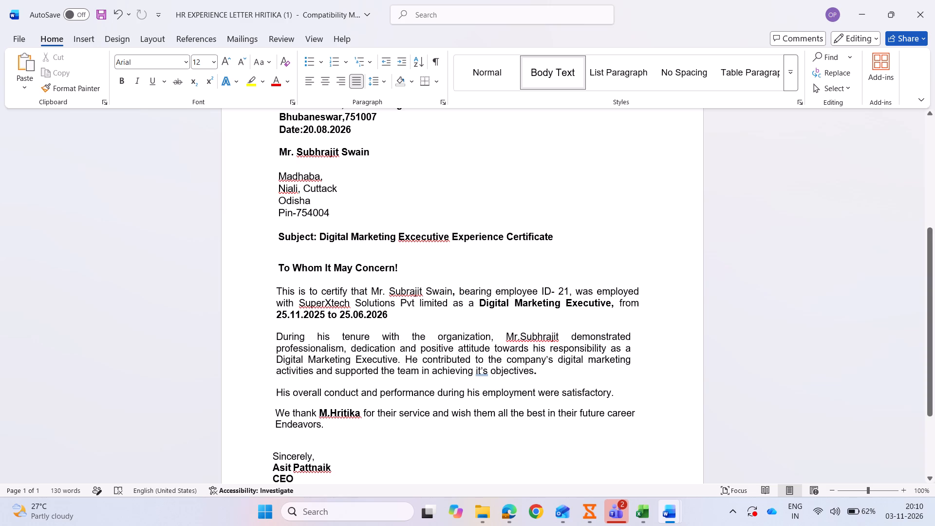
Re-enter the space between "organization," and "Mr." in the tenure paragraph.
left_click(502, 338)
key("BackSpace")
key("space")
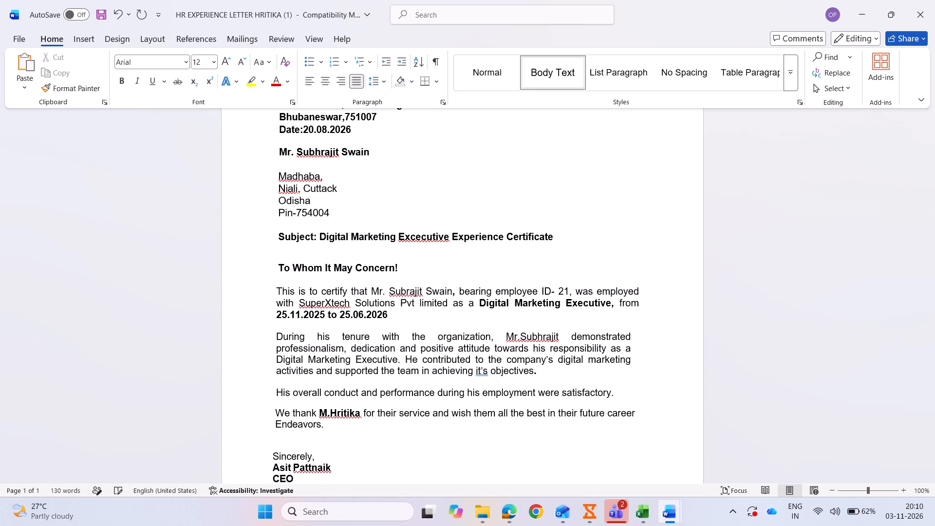
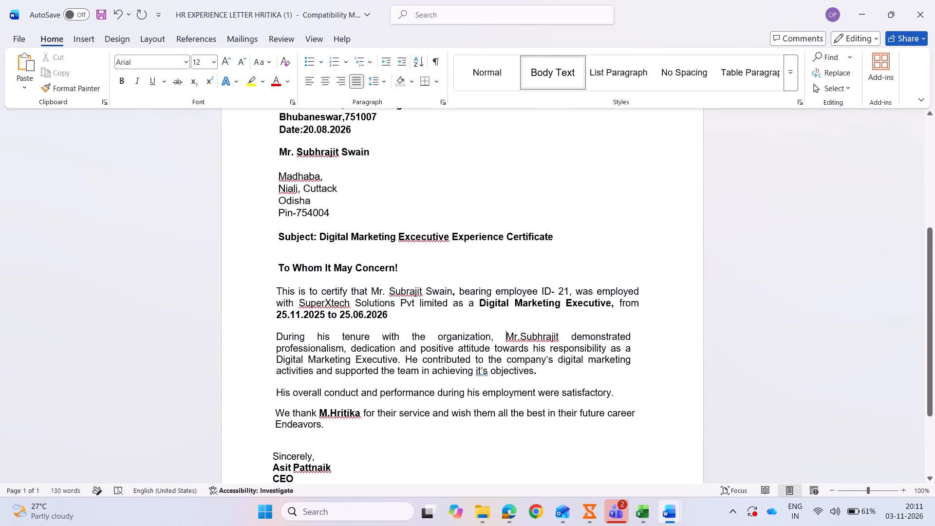
Replace the former employee's name in the closing thank-you sentence with "Mr." and the current employee's first name.
left_click(358, 415)
key("BackSpace")
key("BackSpace")
key("BackSpace")
key("BackSpace")
key("BackSpace")
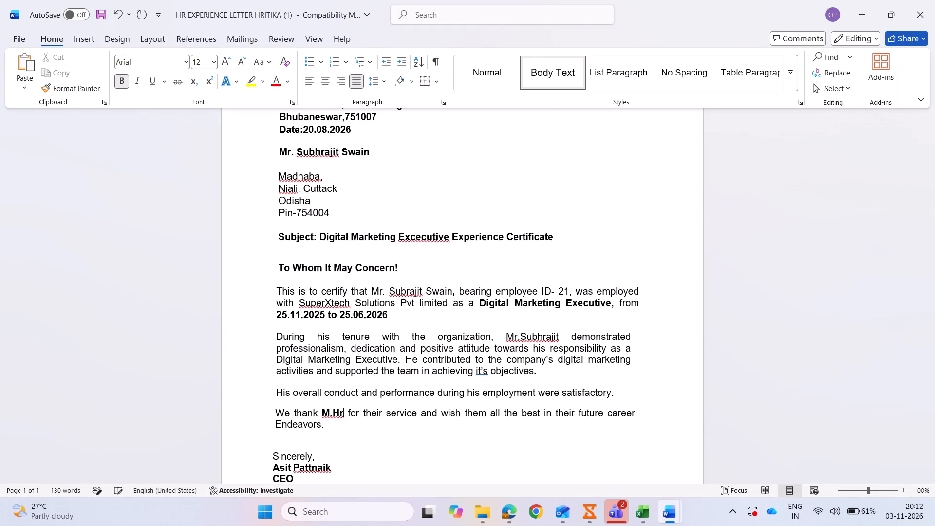
key("BackSpace")
key("BackSpace")
key("BackSpace")
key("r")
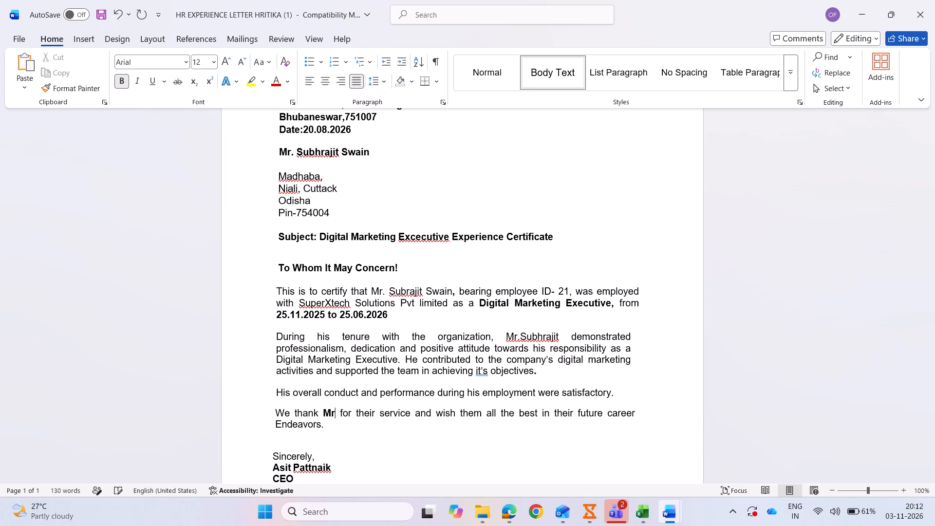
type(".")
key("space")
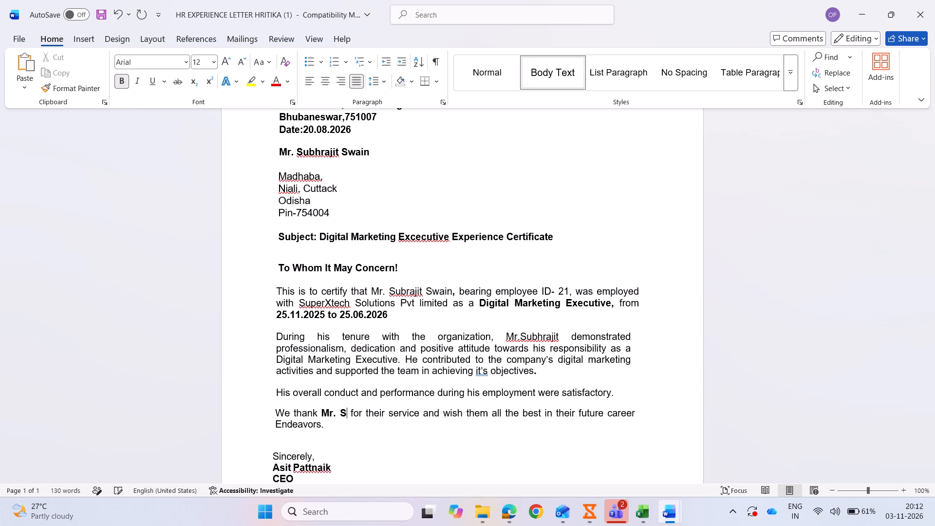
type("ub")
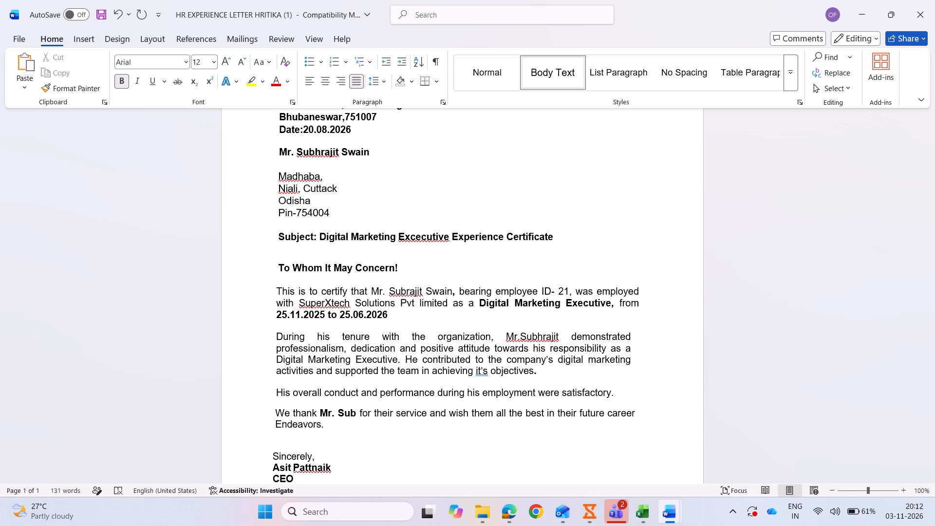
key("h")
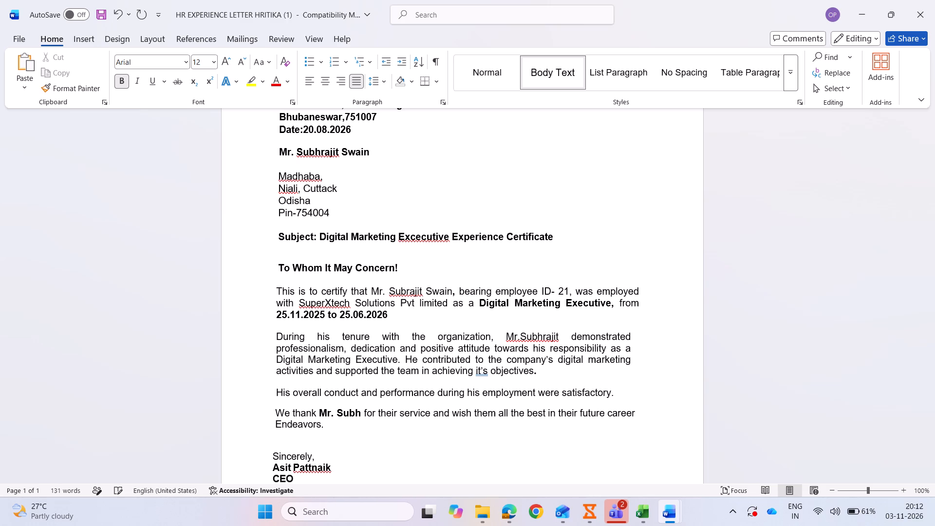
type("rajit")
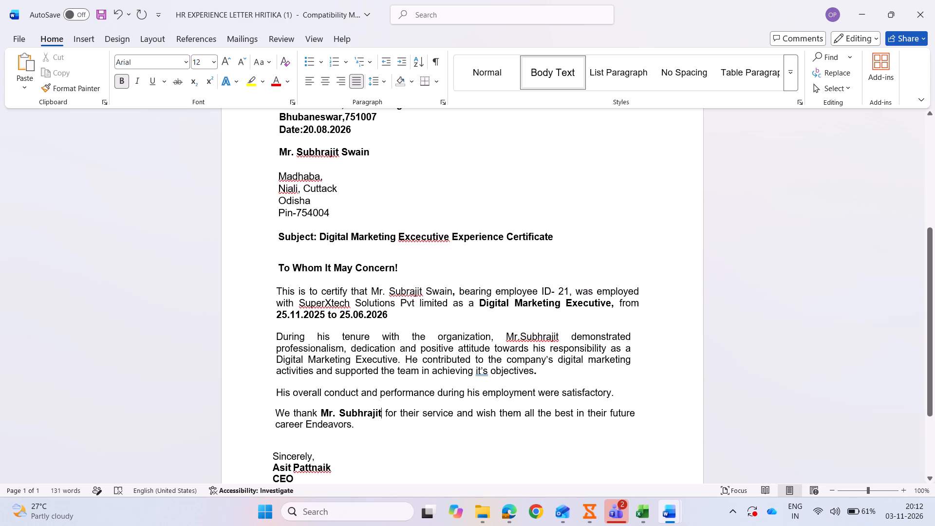
Change "their" to "his" before "service" in the closing thank-you sentence.
left_click(416, 413)
left_click(417, 413)
key("BackSpace")
key("BackSpace")
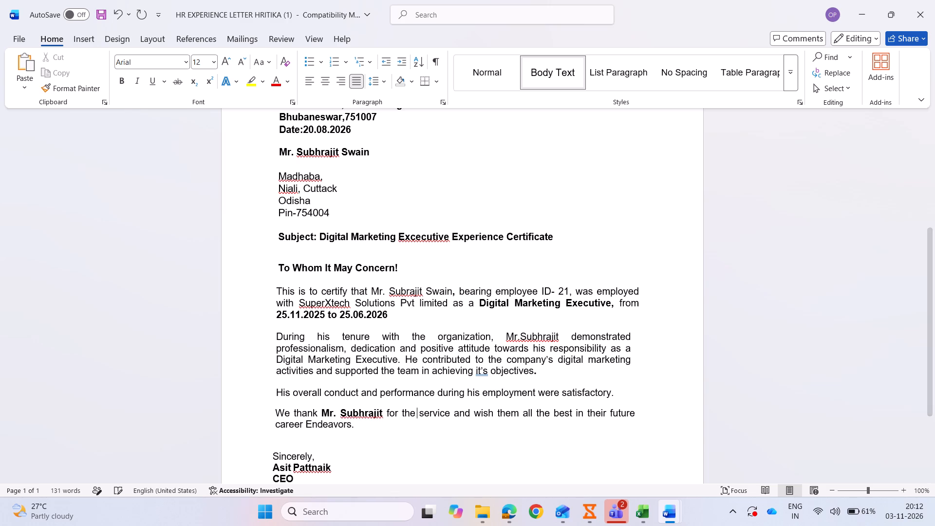
key("BackSpace")
key("BackSpace")
key("BackSpace")
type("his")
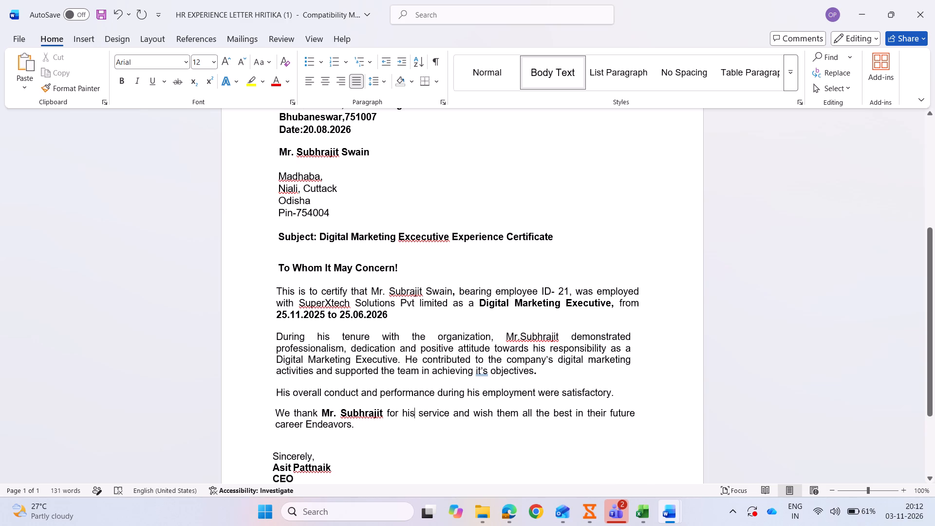
Place the text cursor at the handwritten signature below "Authorised Signature".
scroll(372, 438, "down", 1)
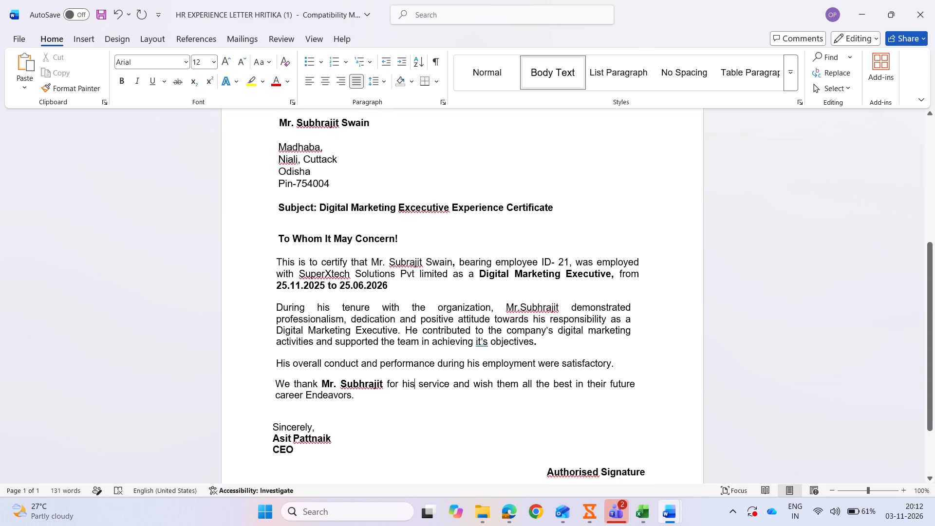
scroll(411, 457, "down", 2)
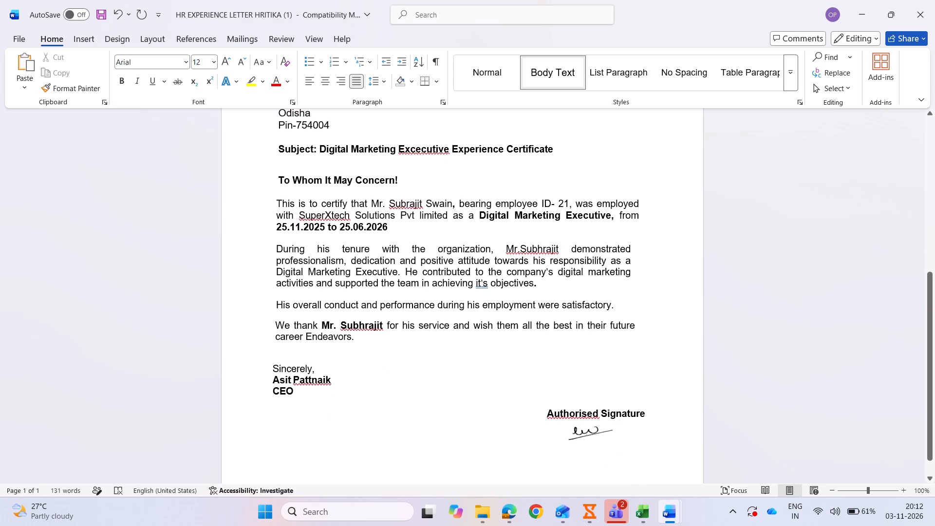
left_click(546, 411)
left_click(546, 420)
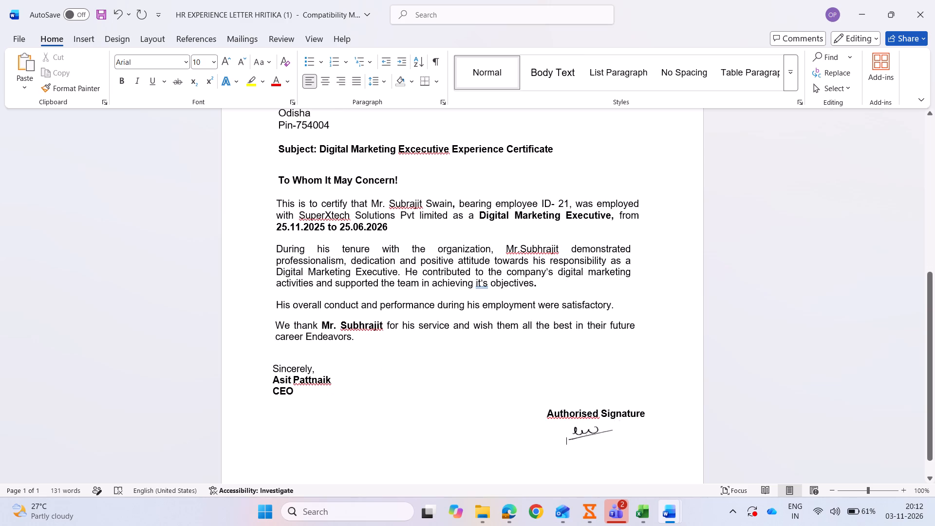
Move the "Authorised Signature" line up directly beneath "CEO" and pad it with spaces back toward the page's right margin.
left_click(546, 413)
key("BackSpace")
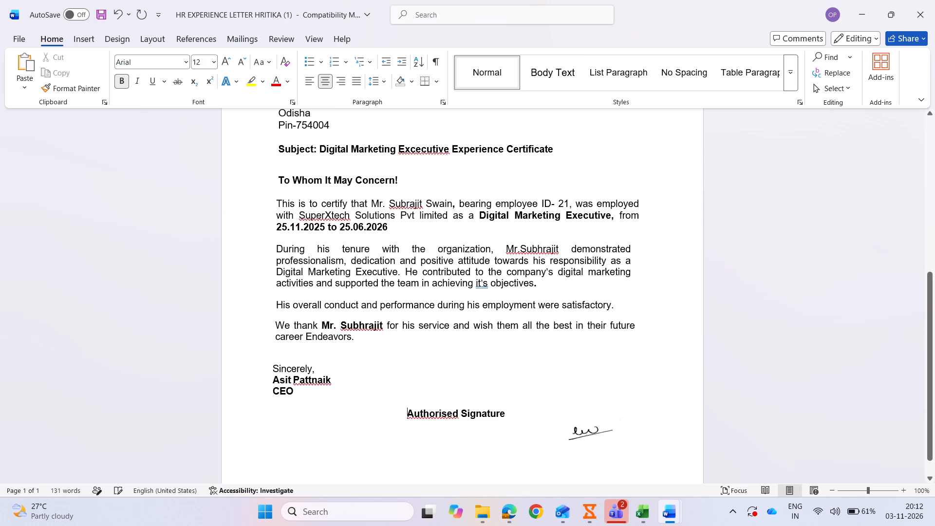
key("BackSpace")
key("BackSpace")
key("space")
key("space")
key("space")
key("space")
key("space")
key("space")
key("space")
key("space")
key("space")
key("space")
key("space")
key("space")
key("space")
key("space")
key("space")
key("space")
key("space")
key("space")
key("space")
key("space")
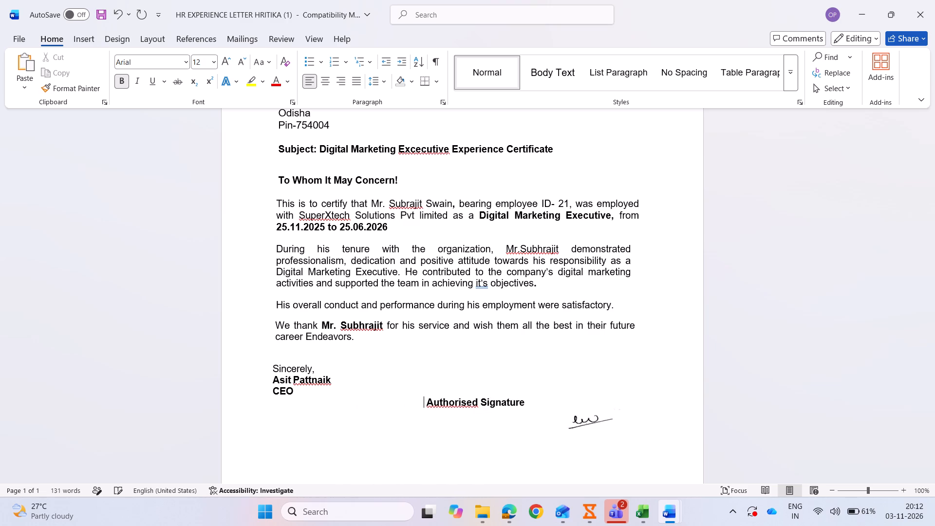
key("space")
key("space")
key("space")
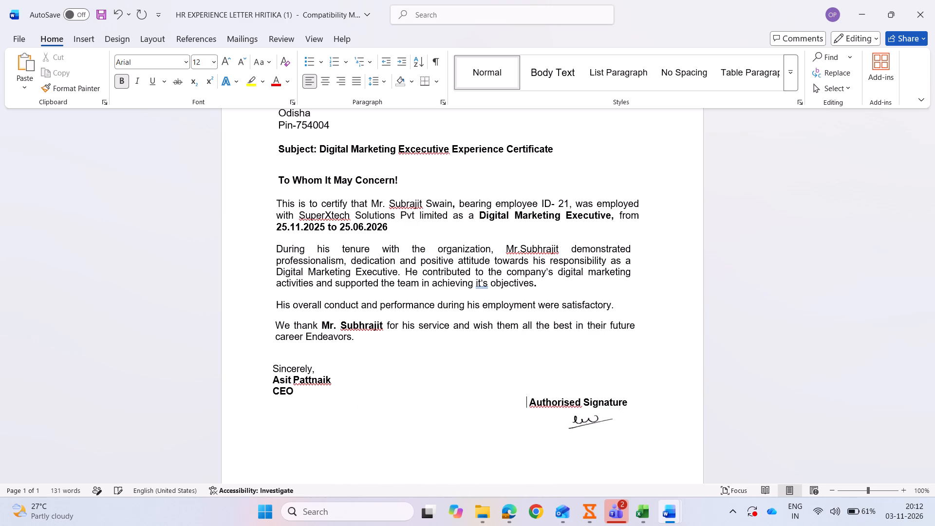
key("space")
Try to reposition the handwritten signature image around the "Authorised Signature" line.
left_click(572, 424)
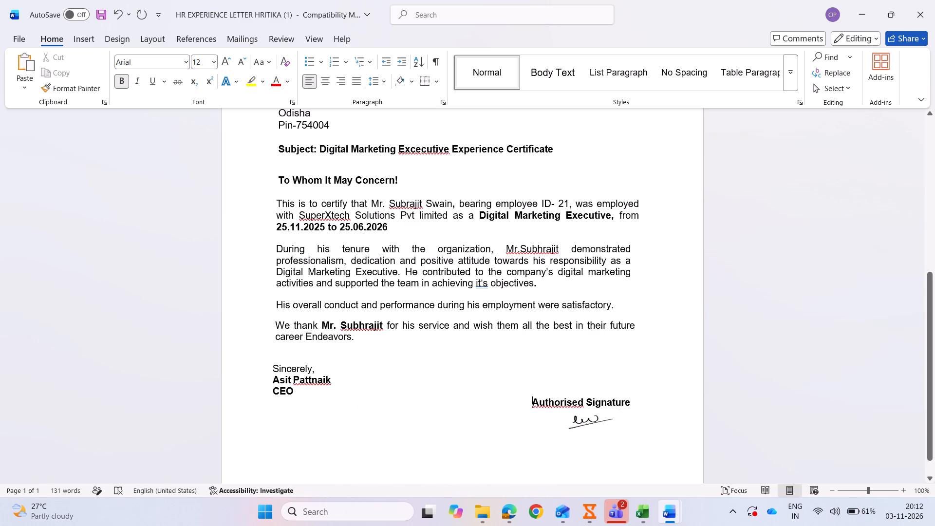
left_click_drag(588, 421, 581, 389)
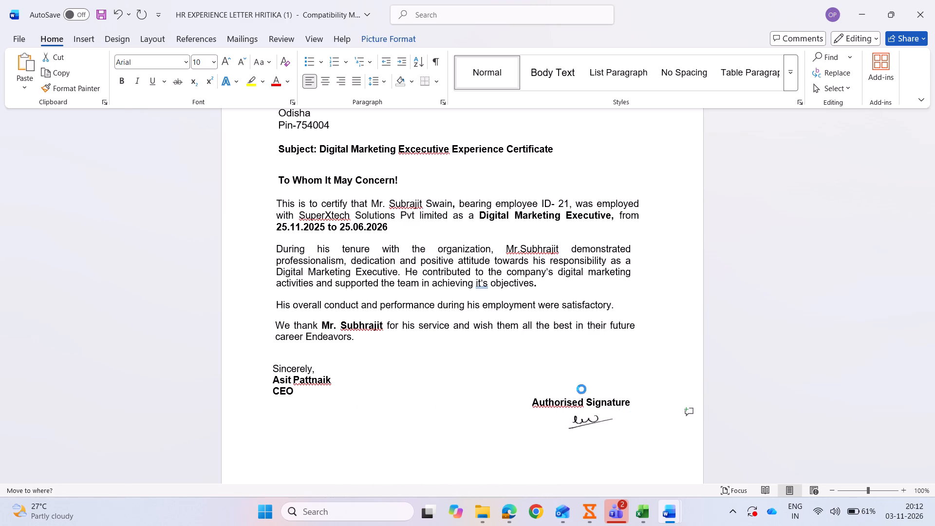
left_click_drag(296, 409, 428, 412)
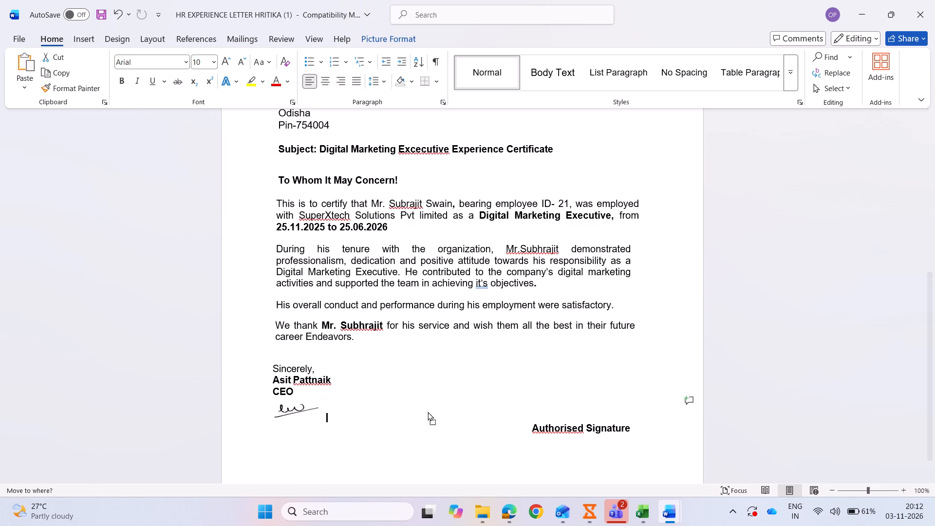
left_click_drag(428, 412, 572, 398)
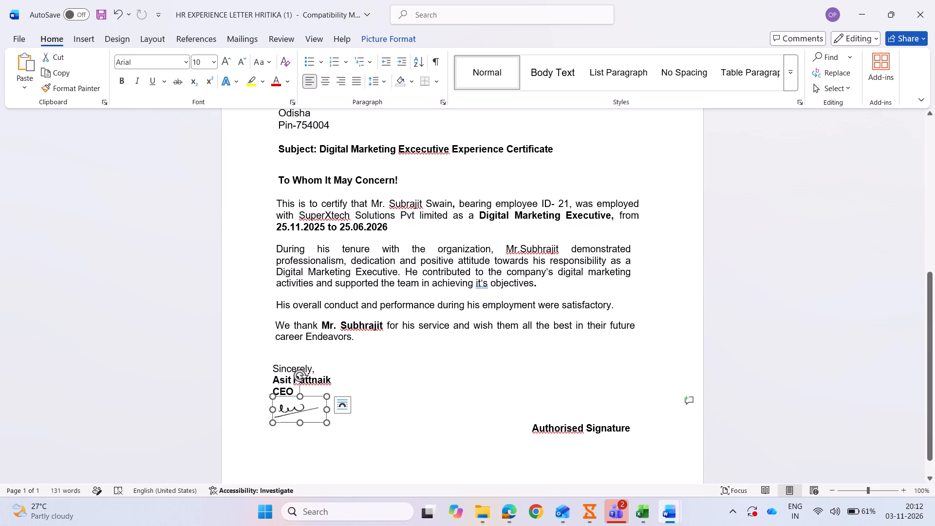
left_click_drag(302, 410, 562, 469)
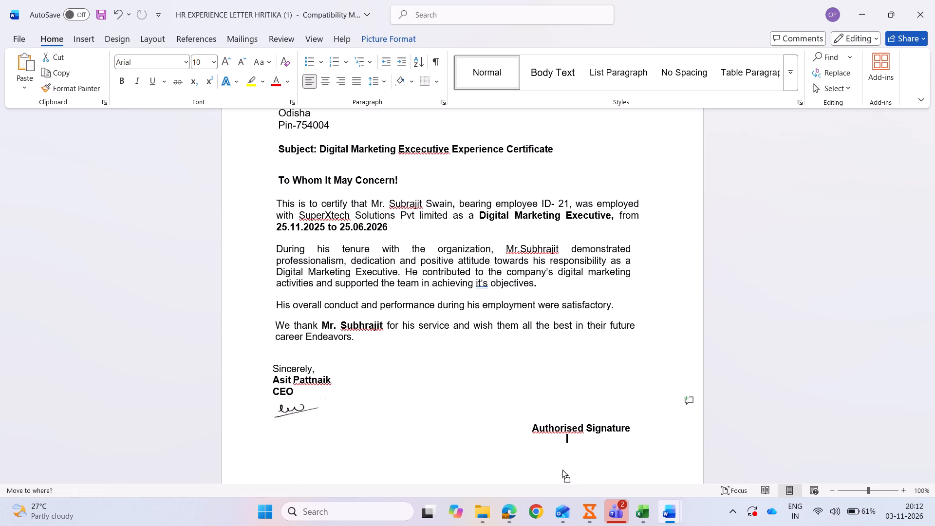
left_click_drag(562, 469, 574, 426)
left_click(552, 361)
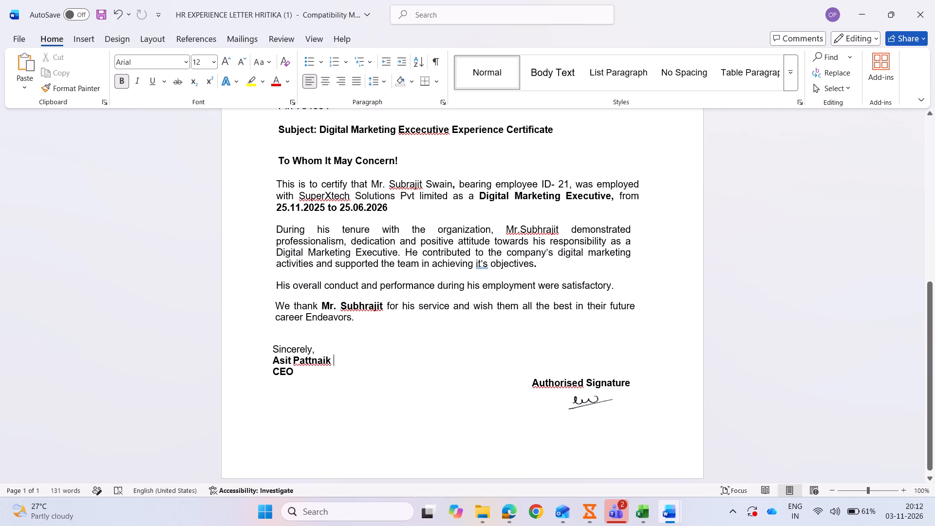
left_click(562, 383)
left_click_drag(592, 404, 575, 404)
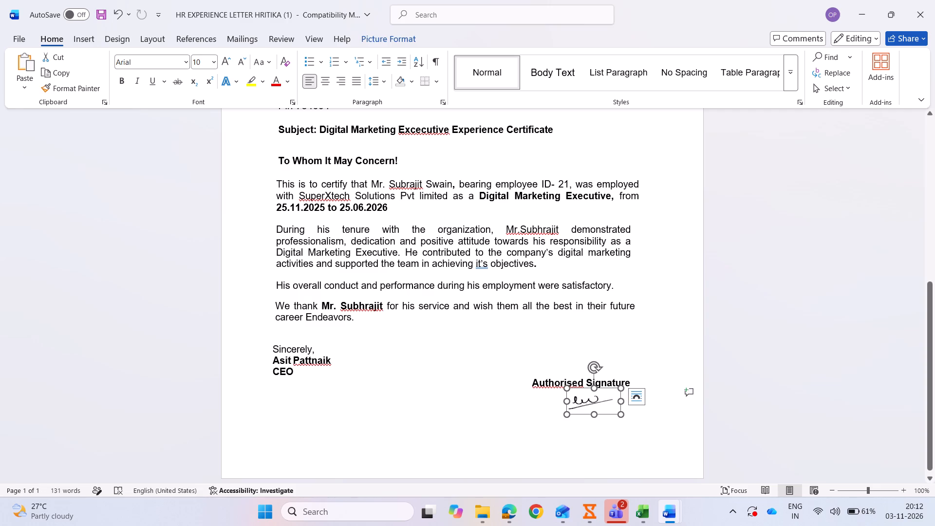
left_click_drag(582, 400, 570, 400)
Delete the handwritten signature image below "Authorised Signature".
left_click(584, 404)
key("BackSpace")
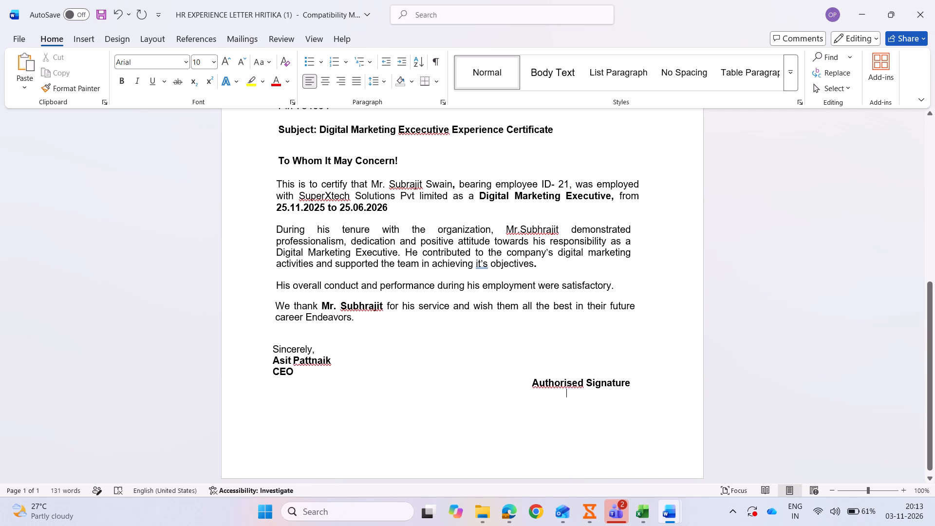
Add a run of spaces after the CEO's name in the closing block.
left_click(574, 361)
key("space")
key("space")
key("space")
key("space")
key("space")
key("space")
key("space")
key("space")
key("space")
key("space")
key("space")
key("space")
key("space")
key("space")
key("space")
key("space")
key("space")
key("space")
key("space")
key("space")
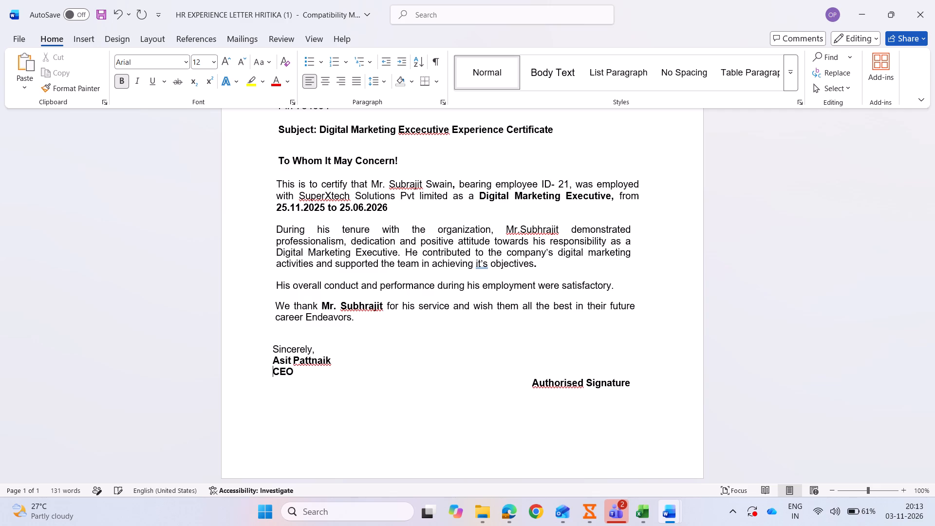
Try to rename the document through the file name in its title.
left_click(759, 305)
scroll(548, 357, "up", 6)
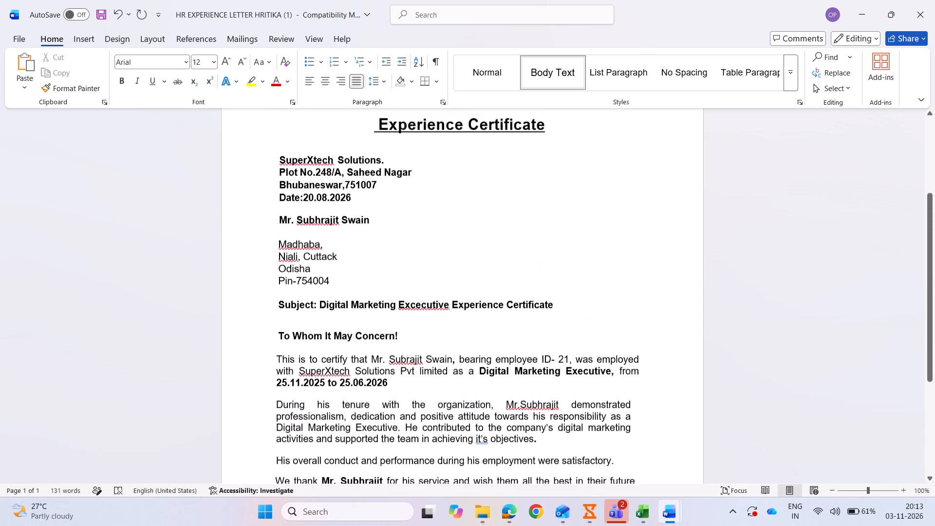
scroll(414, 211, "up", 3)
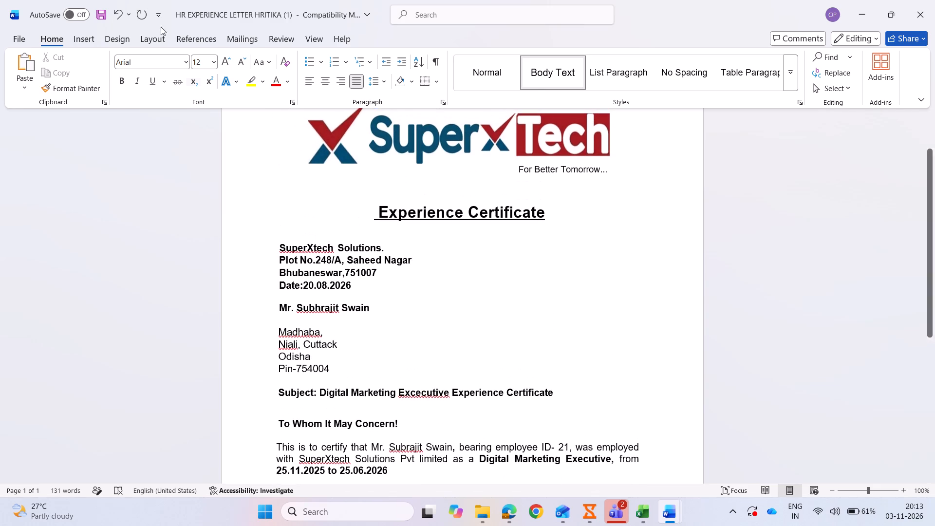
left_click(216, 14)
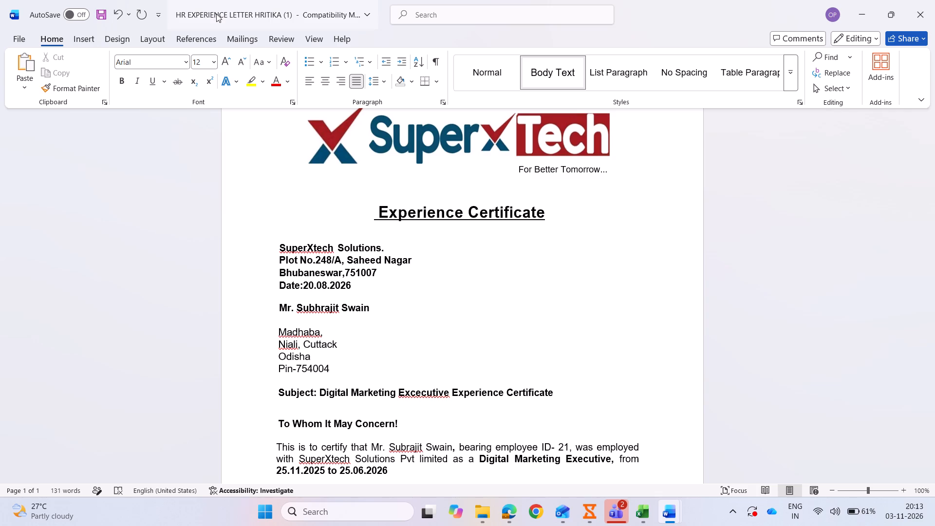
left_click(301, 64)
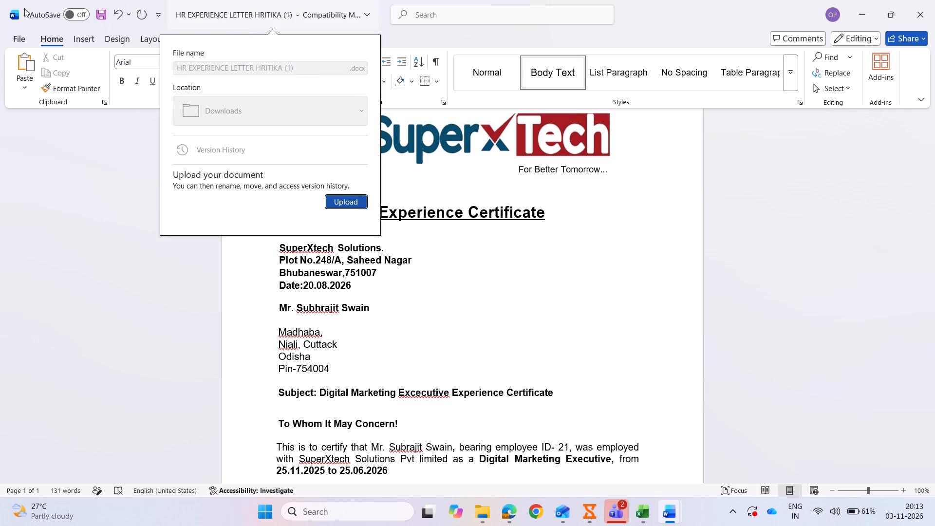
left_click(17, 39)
Start saving a copy of the letter in the Downloads folder, removing the "HR" prefix from the file name.
left_click(17, 39)
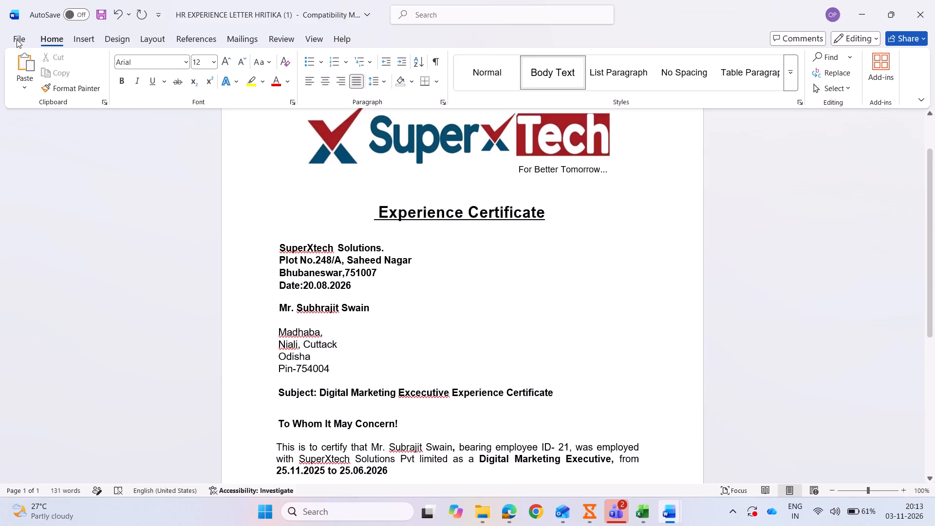
left_click(17, 39)
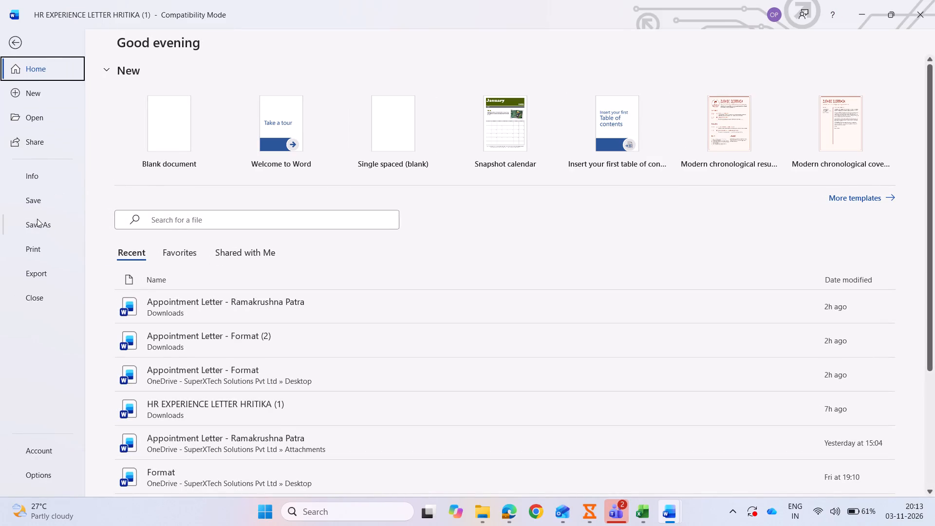
left_click(37, 225)
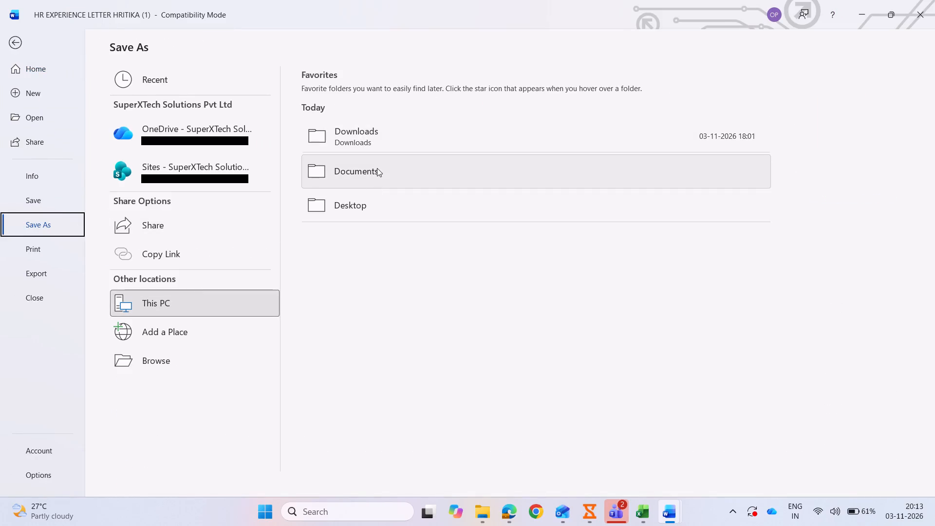
left_click(375, 133)
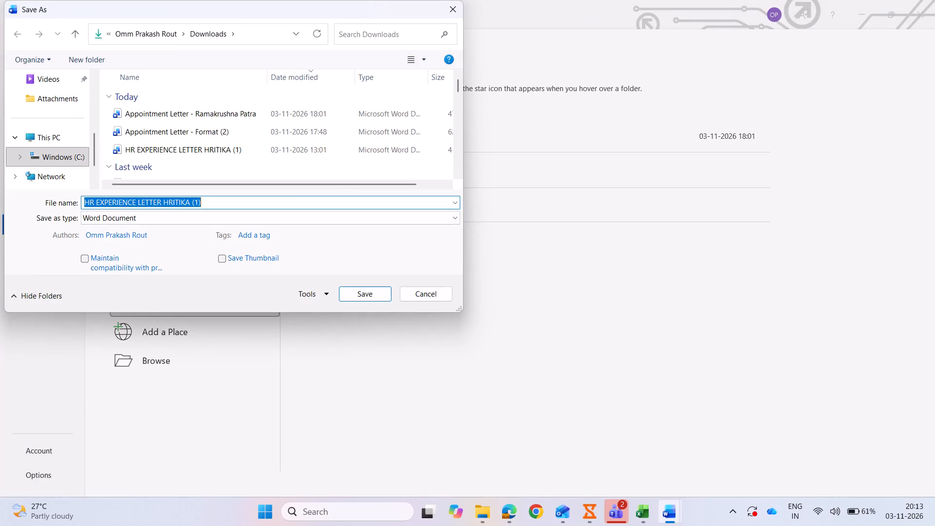
left_click(99, 202)
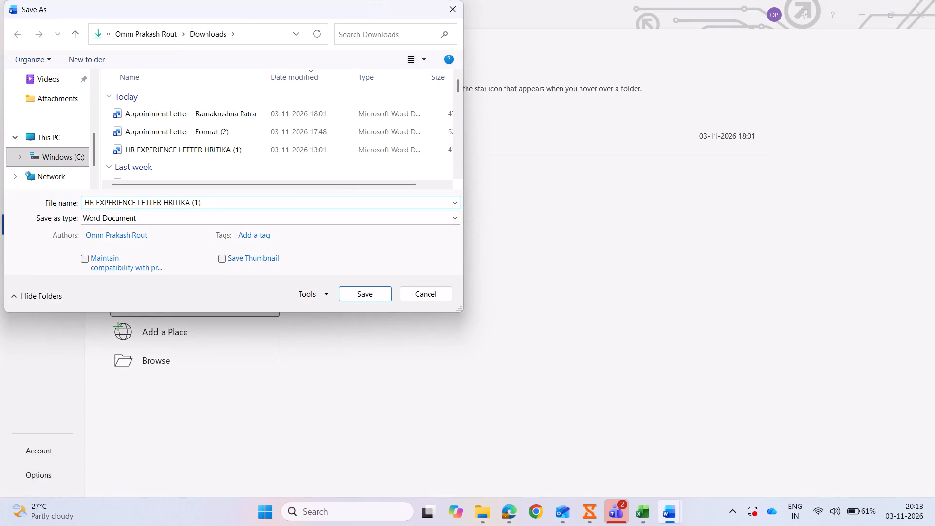
left_click(93, 202)
key("Right")
key("BackSpace")
key("BackSpace")
key("BackSpace")
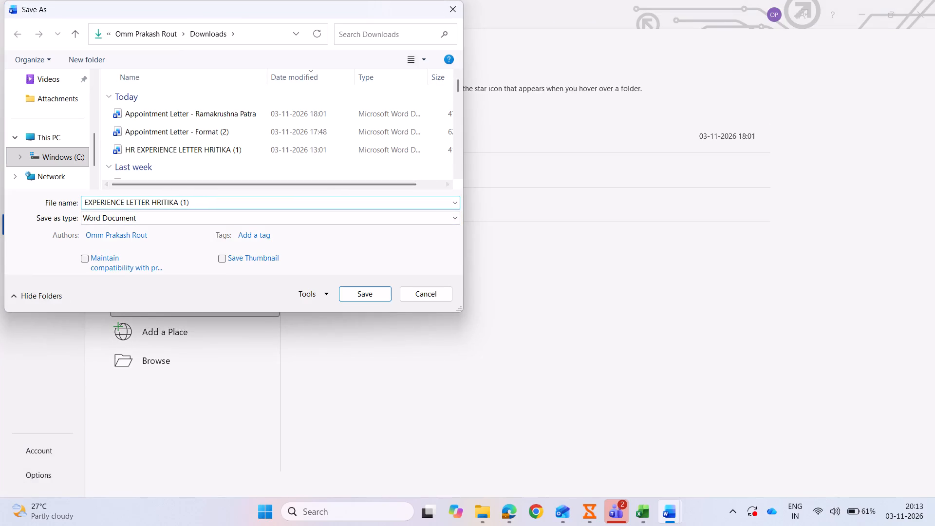
Replace the former employee's name and "(1)" in the file name with a hyphen and the current employee's full name.
left_click(190, 205)
key("BackSpace")
key("BackSpace")
key("BackSpace")
key("BackSpace")
key("BackSpace")
key("BackSpace")
key("BackSpace")
key("BackSpace")
key("BackSpace")
key("BackSpace")
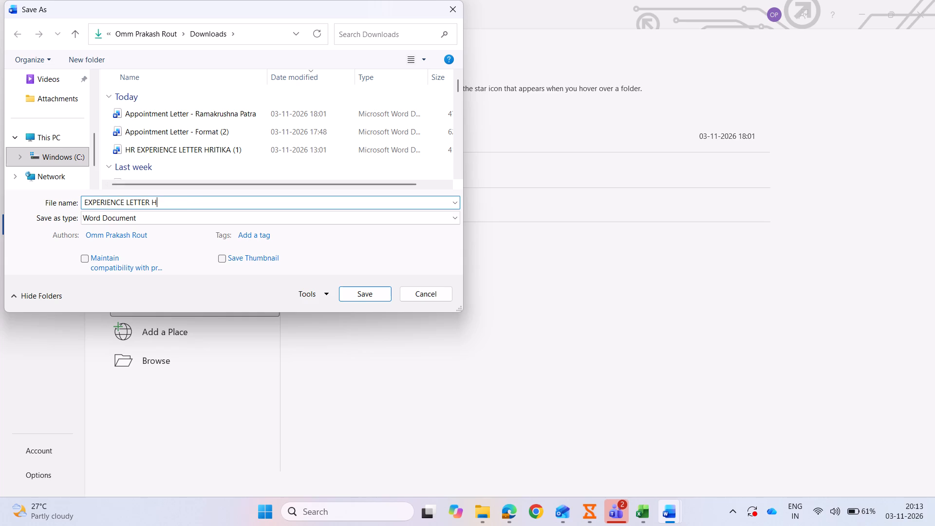
key("BackSpace")
key("BackSpace")
key("BackSpace")
key("space")
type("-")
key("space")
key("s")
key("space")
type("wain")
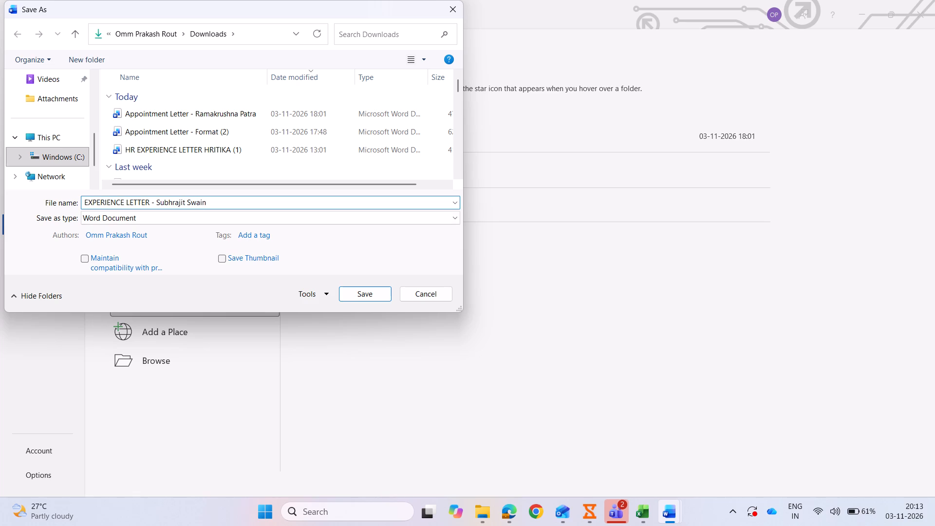